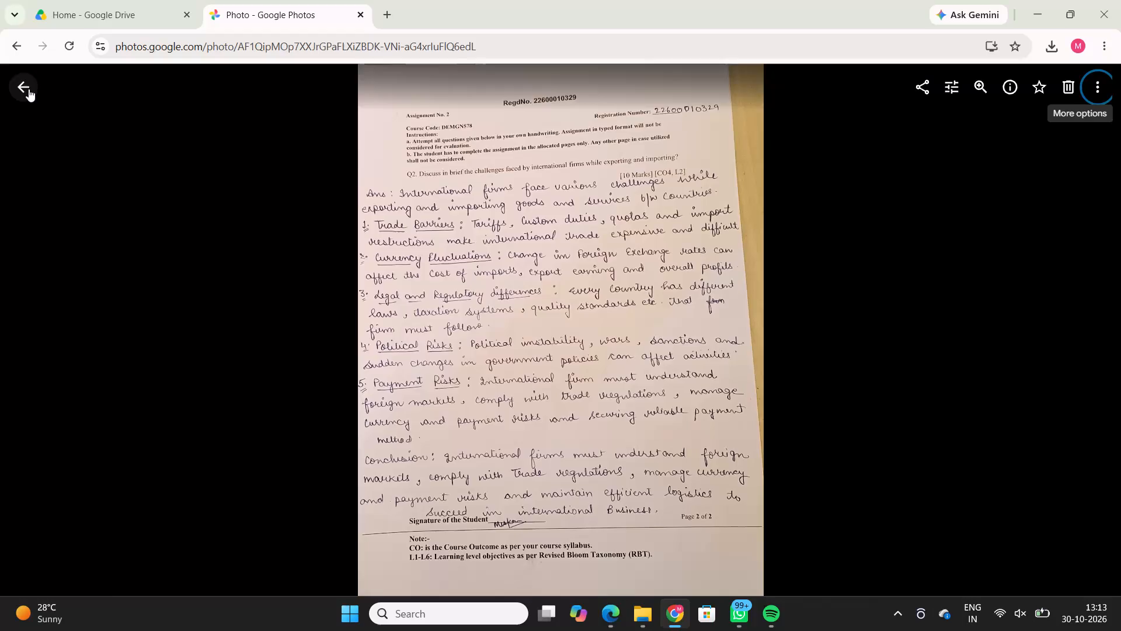
Go back to the photo library and open the Assignment No. 2 page answering Q1 on collaborative arrangements.
{"action": "left_click", "coordinate": [27, 89]}
{"action": "left_click", "coordinate": [388, 470]}
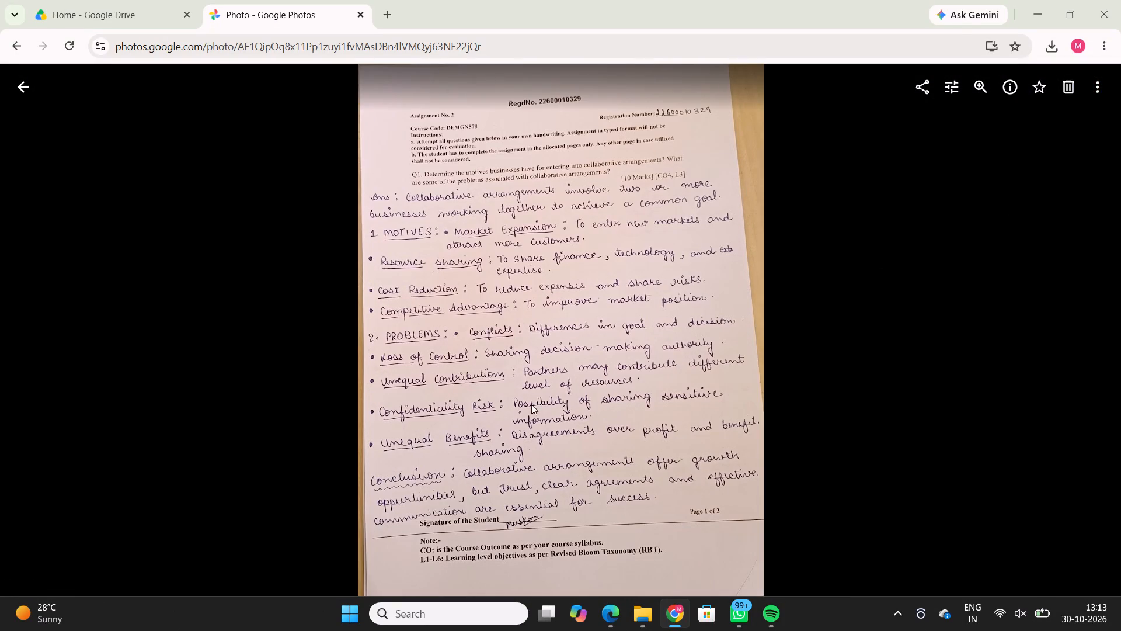
Close the open assignment photo to return to the photo library, and reload the page.
{"action": "left_click", "coordinate": [32, 85]}
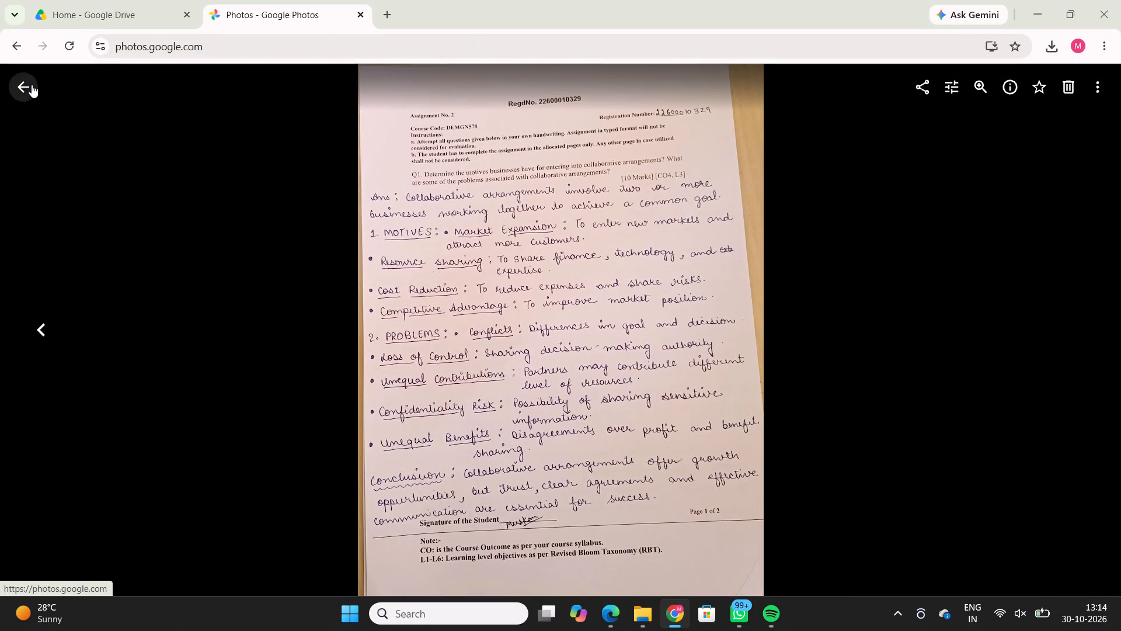
{"action": "left_click", "coordinate": [62, 44]}
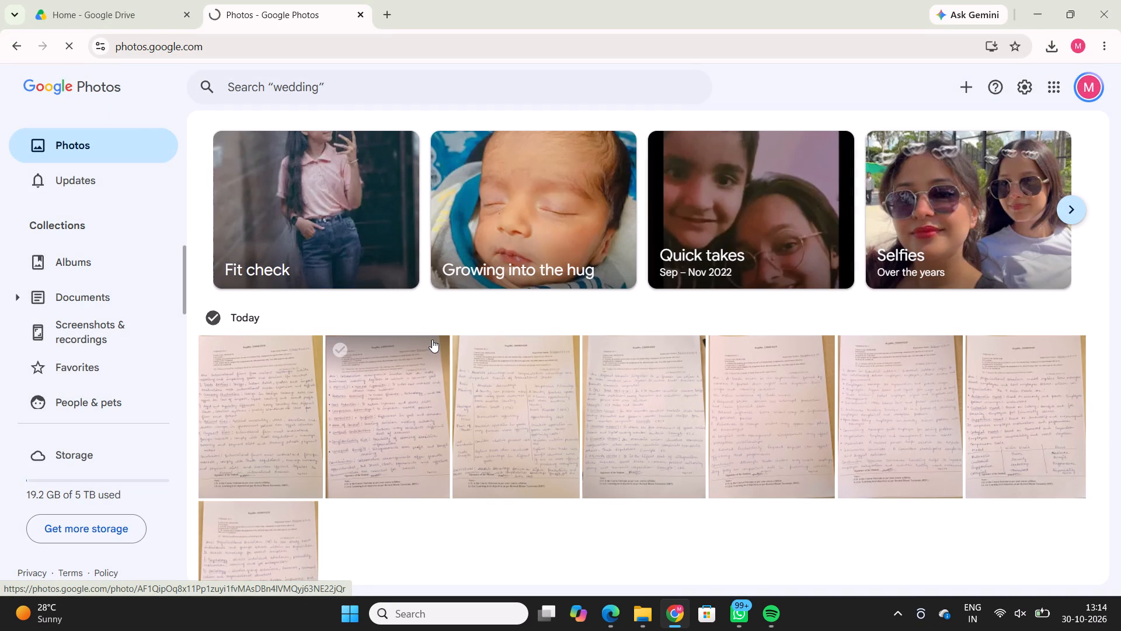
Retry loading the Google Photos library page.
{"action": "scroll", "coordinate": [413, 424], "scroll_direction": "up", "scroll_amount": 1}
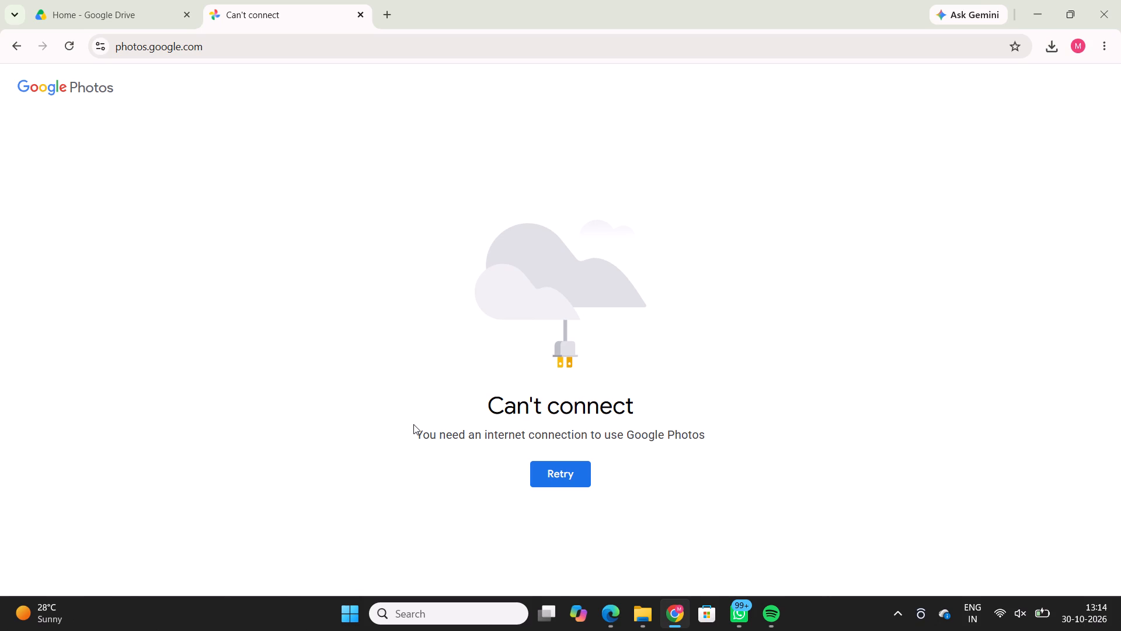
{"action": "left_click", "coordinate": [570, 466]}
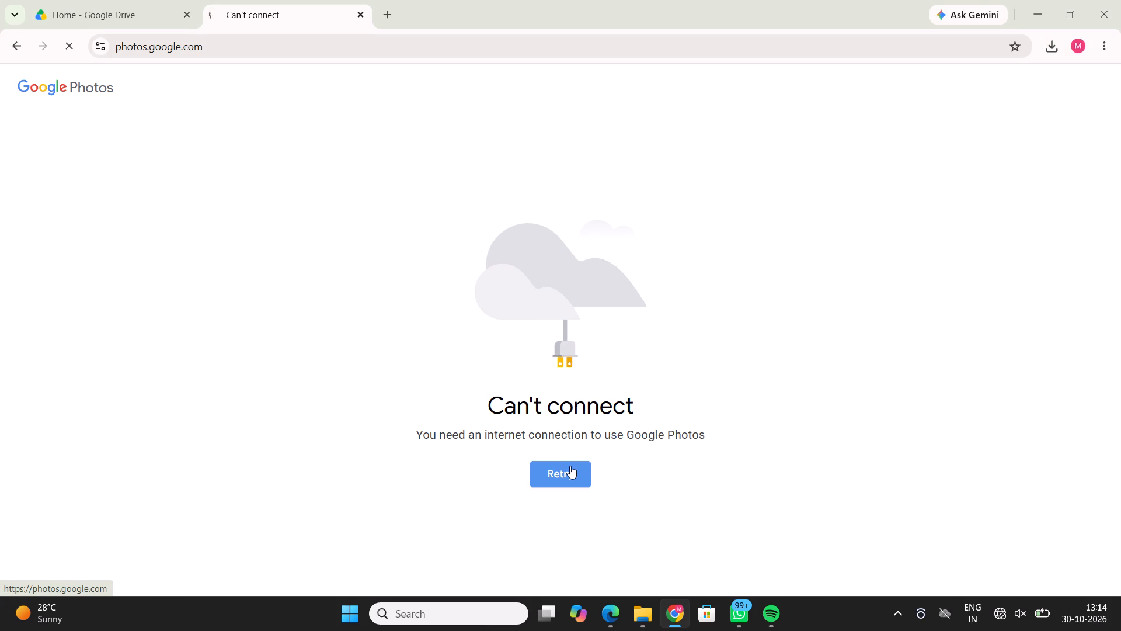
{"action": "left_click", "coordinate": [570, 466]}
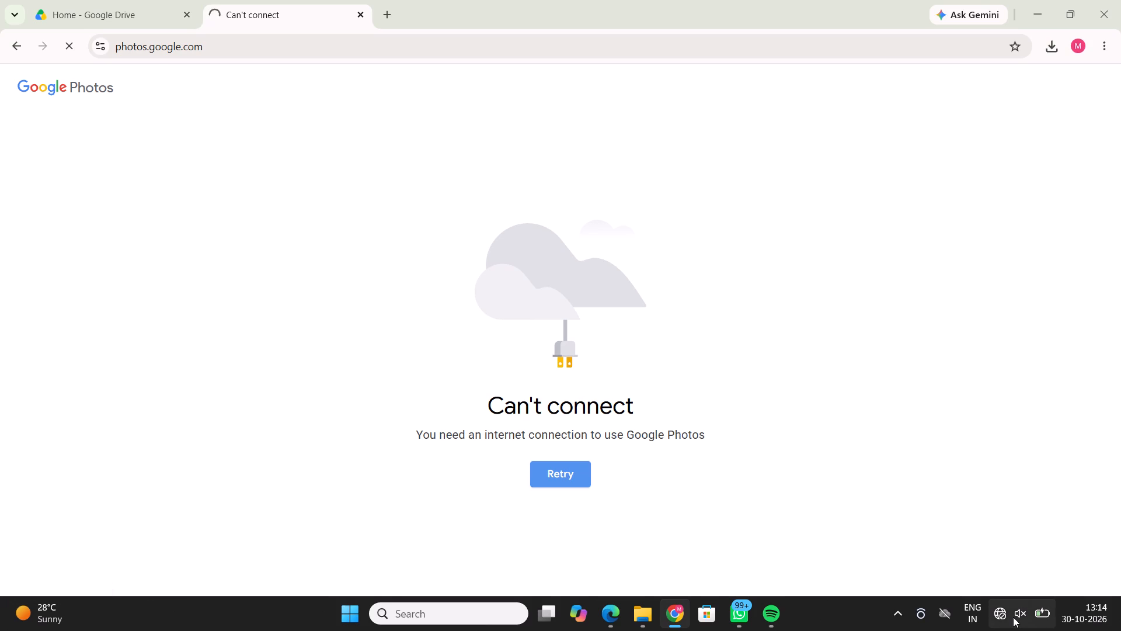
Open the list of available Wi-Fi networks to check the internet connection.
{"action": "left_click", "coordinate": [1013, 617]}
{"action": "left_click", "coordinate": [917, 334]}
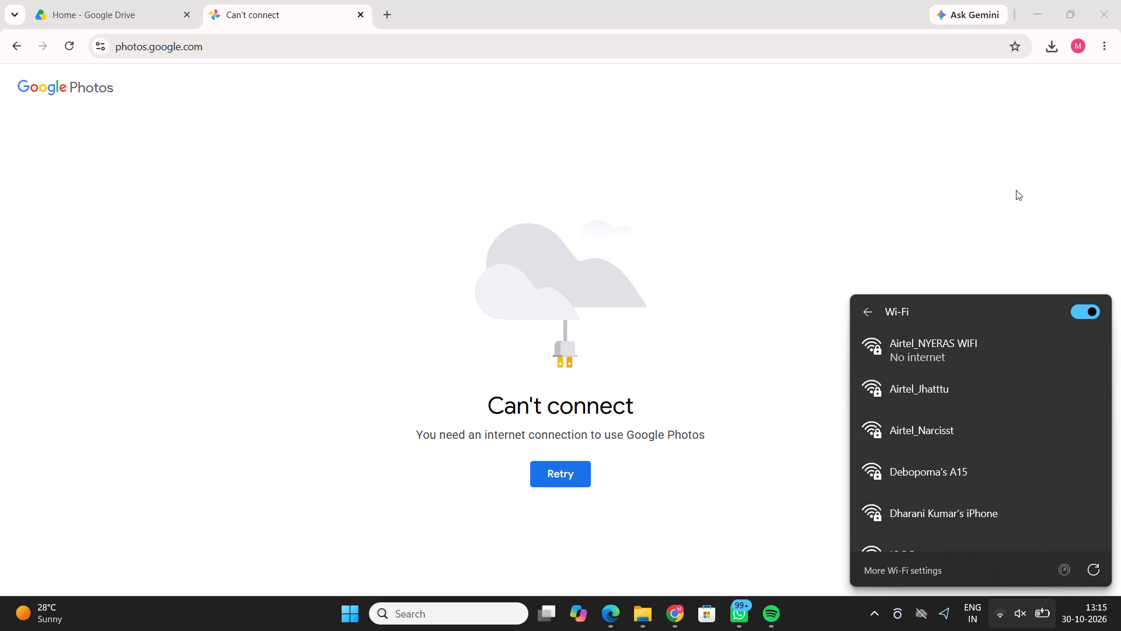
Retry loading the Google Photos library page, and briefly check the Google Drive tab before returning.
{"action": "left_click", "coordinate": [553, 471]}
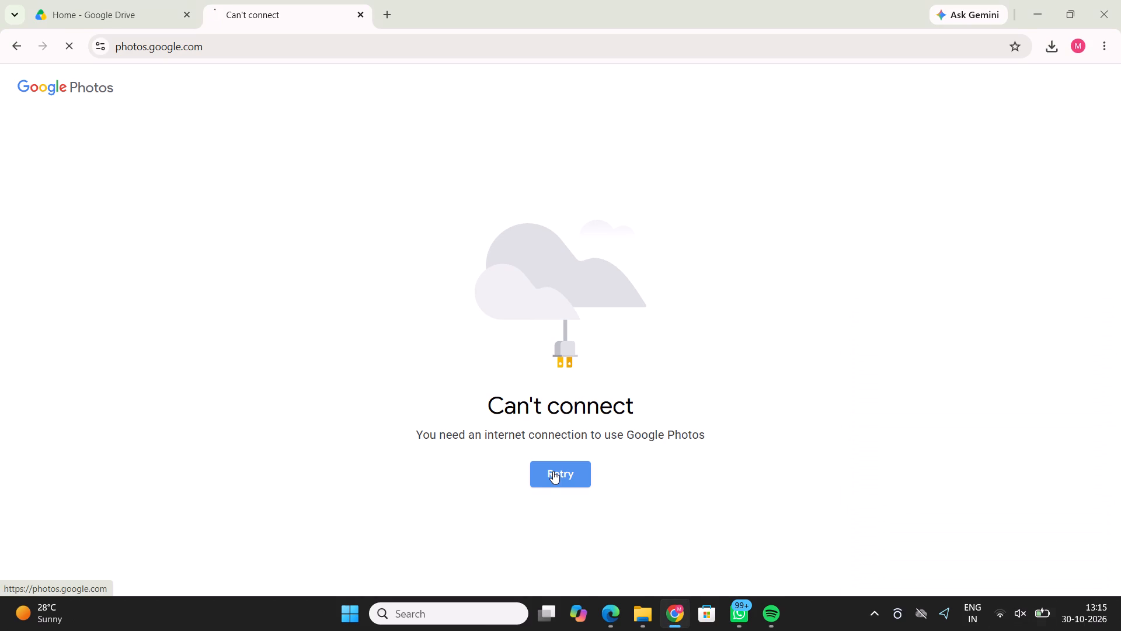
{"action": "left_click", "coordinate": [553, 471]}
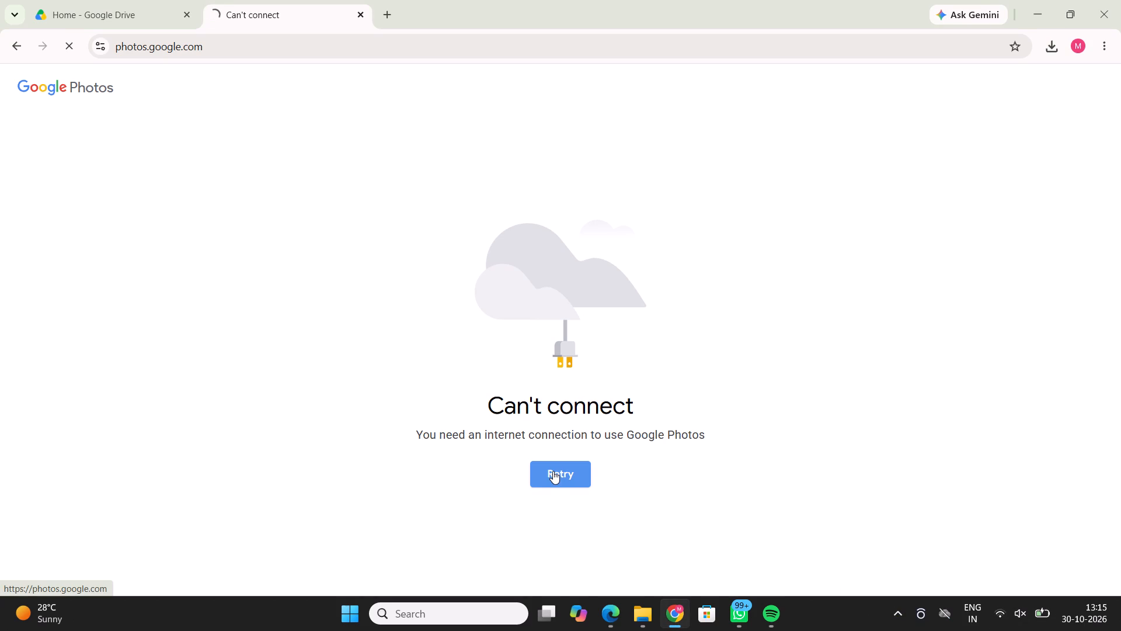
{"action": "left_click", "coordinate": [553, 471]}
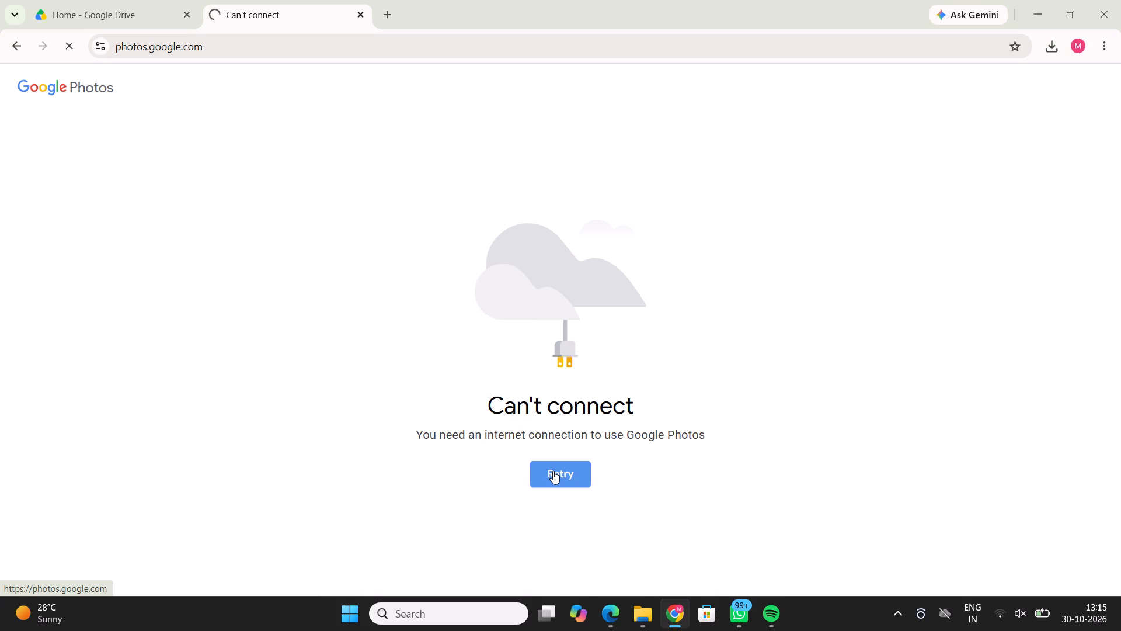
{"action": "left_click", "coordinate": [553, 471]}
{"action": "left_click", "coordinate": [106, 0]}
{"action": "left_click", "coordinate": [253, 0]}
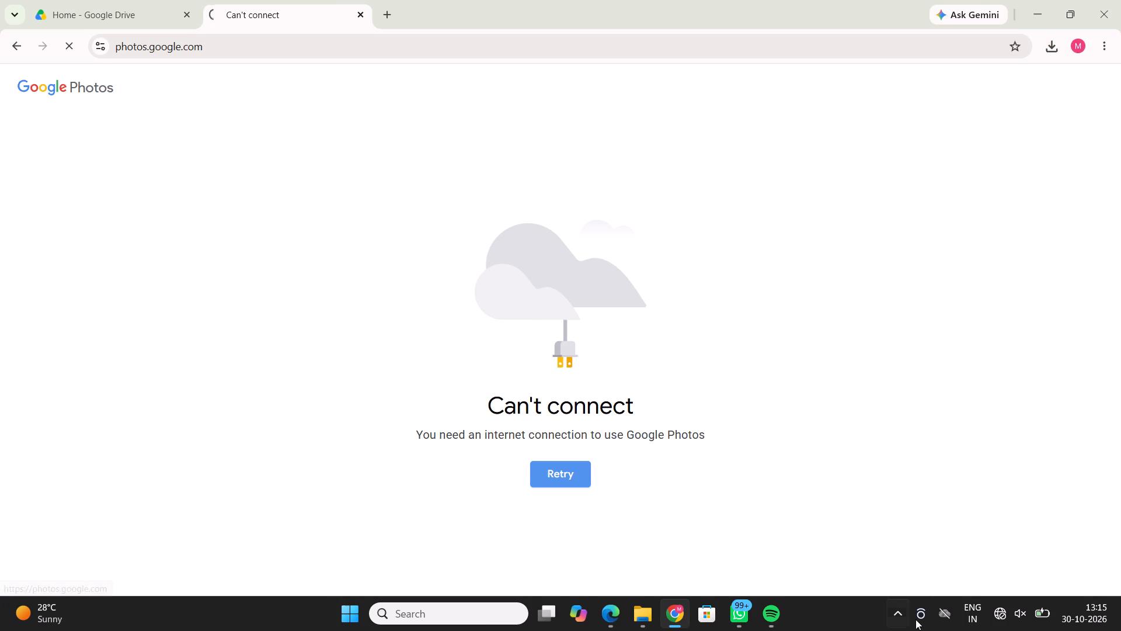
Open the list of available Wi-Fi networks again to troubleshoot the internet connection.
{"action": "left_click", "coordinate": [994, 621]}
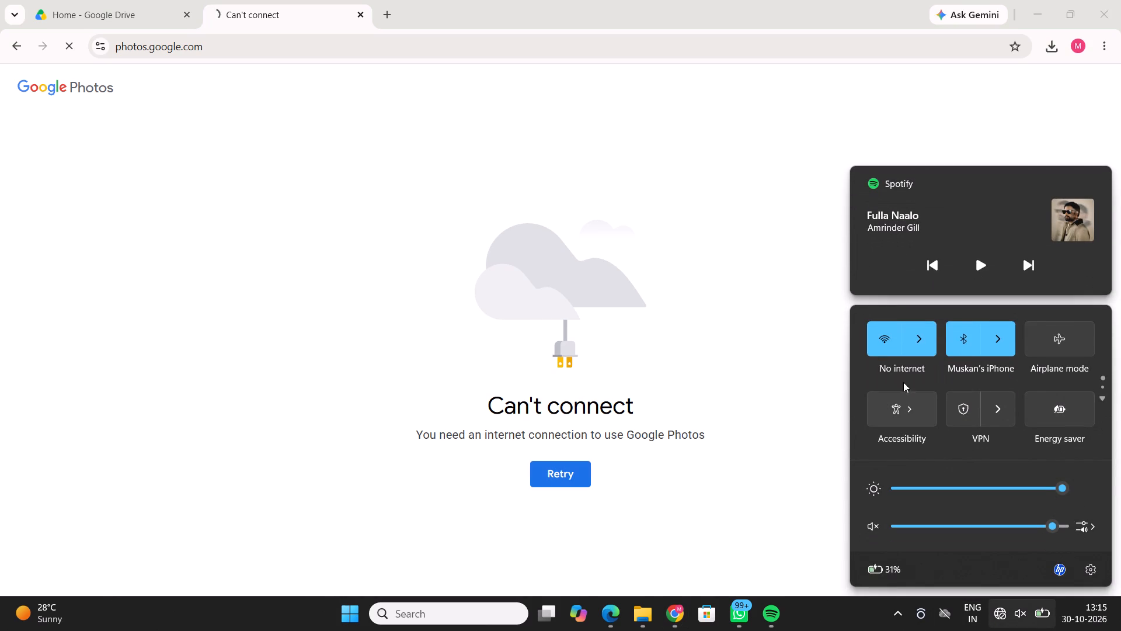
{"action": "left_click", "coordinate": [925, 362]}
{"action": "left_click", "coordinate": [924, 342]}
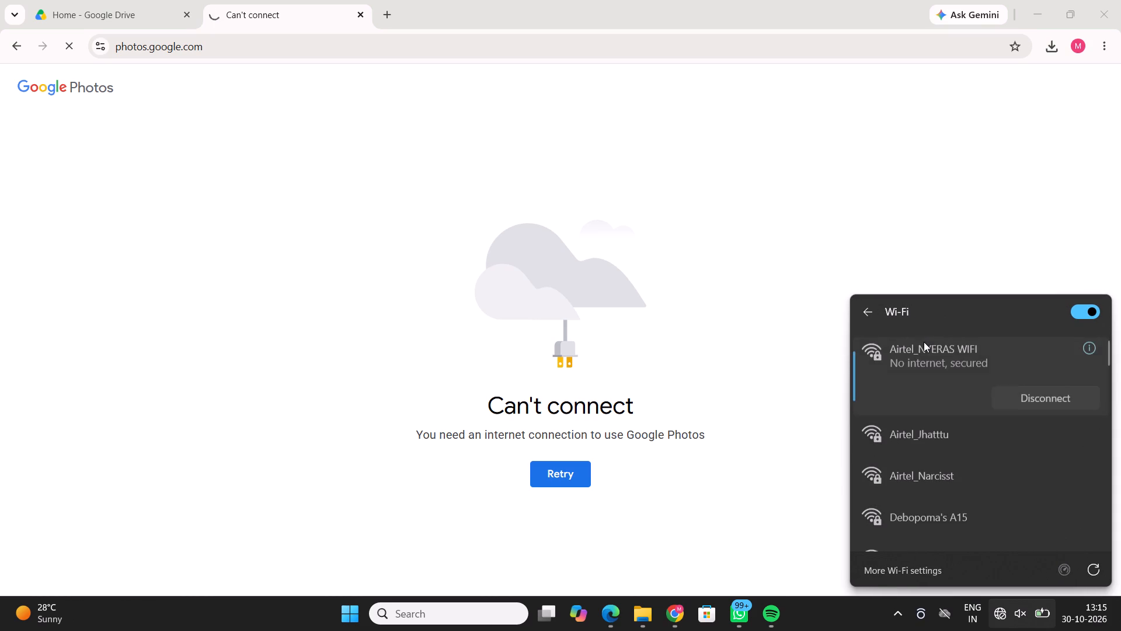
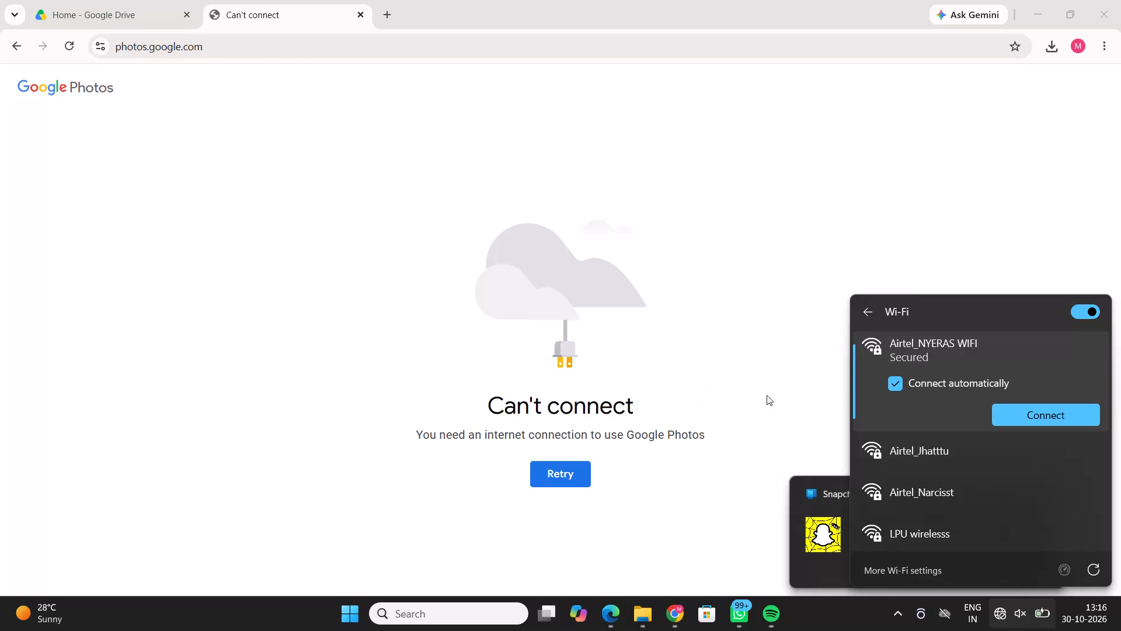
Dismiss the Wi-Fi network list and retry loading the Google Photos page until it reconnects.
{"action": "left_click", "coordinate": [924, 269]}
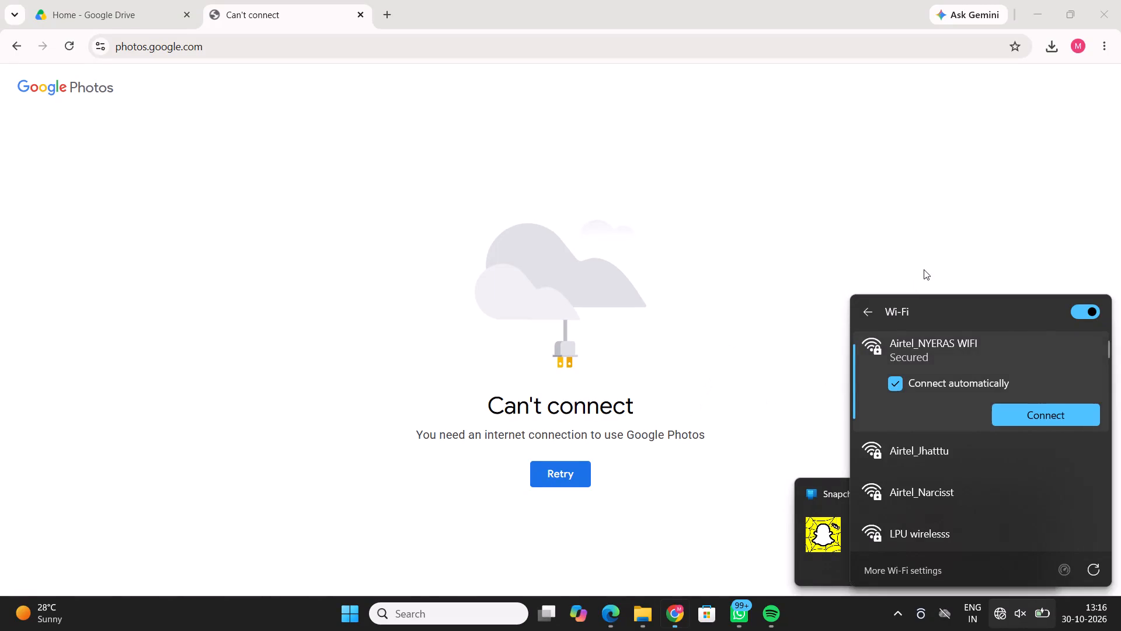
{"action": "left_click", "coordinate": [568, 463]}
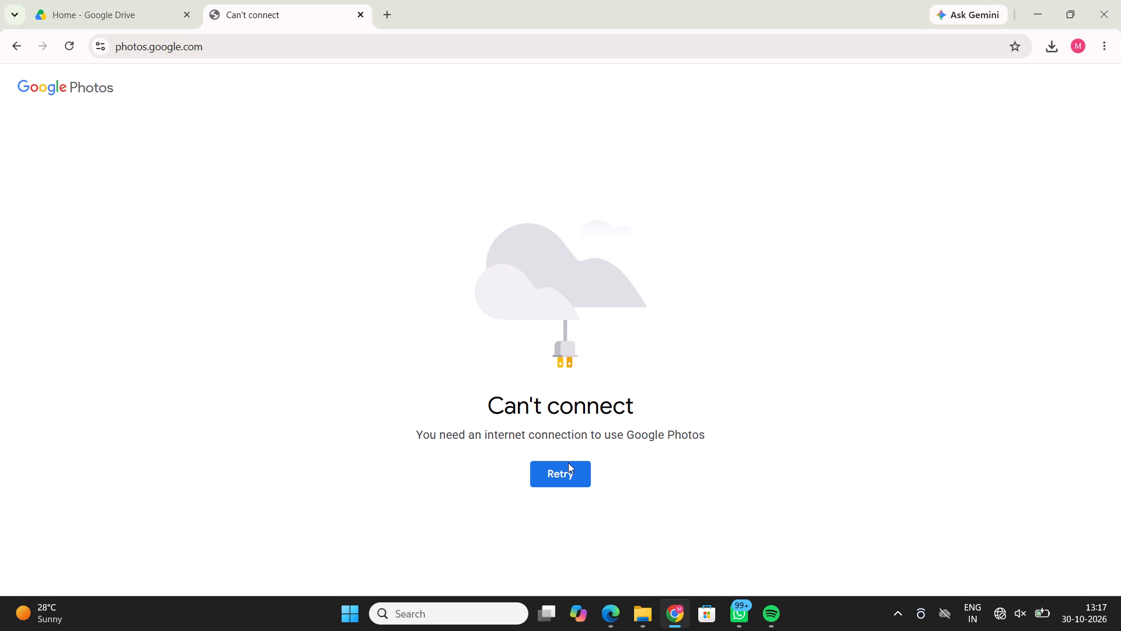
{"action": "left_click", "coordinate": [568, 463]}
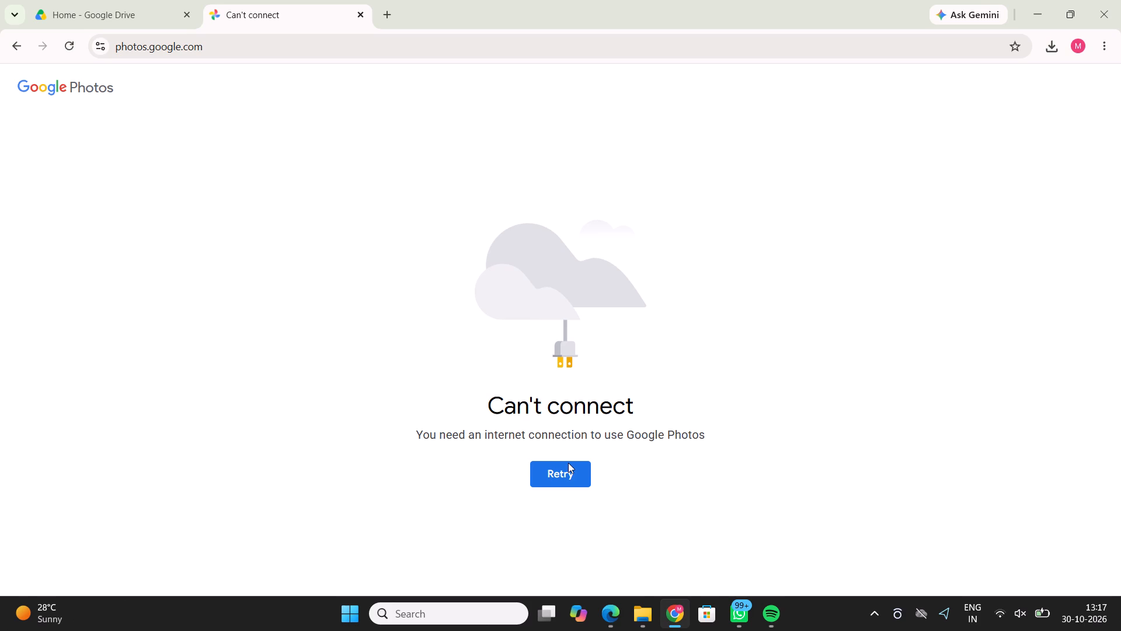
Retry the connection to Google Photos to reload the photo library.
{"action": "left_click", "coordinate": [568, 463]}
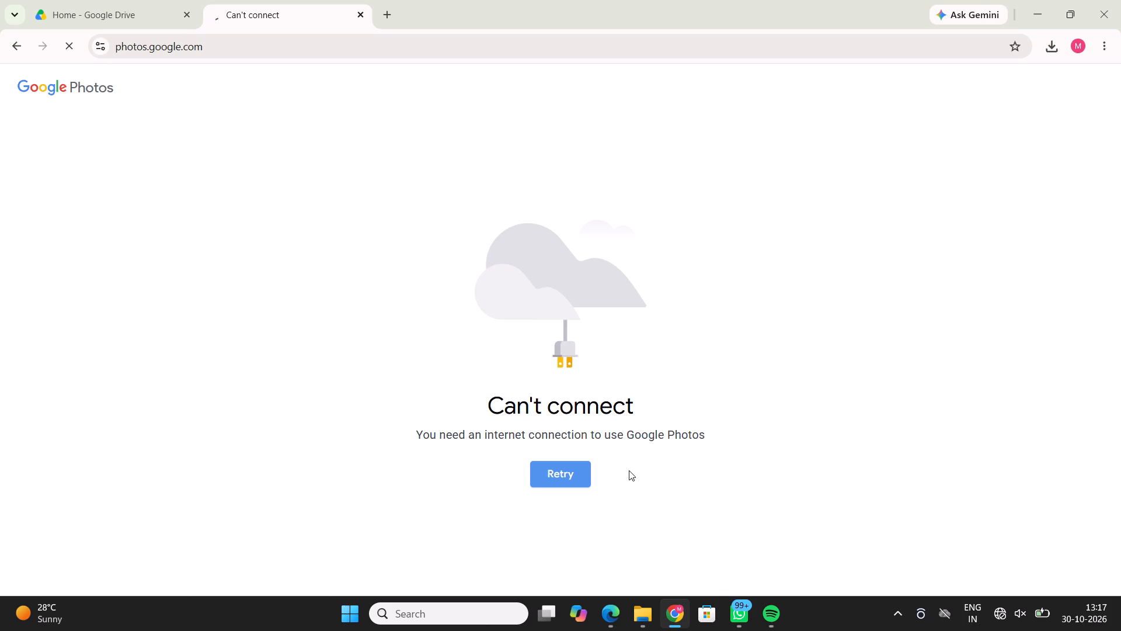
{"action": "left_click", "coordinate": [555, 457]}
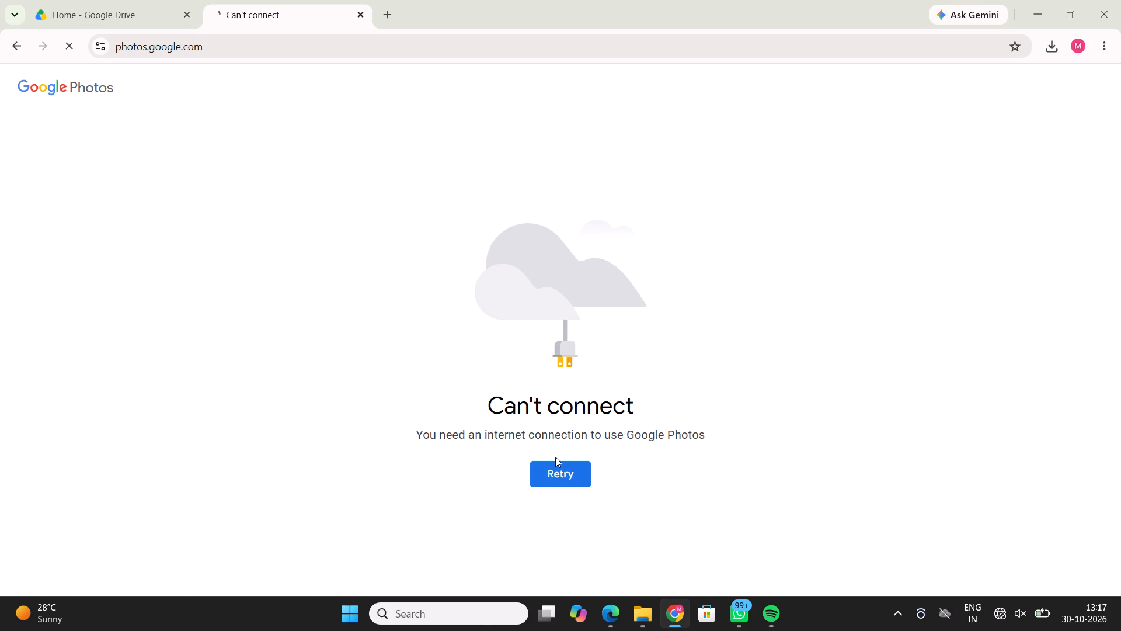
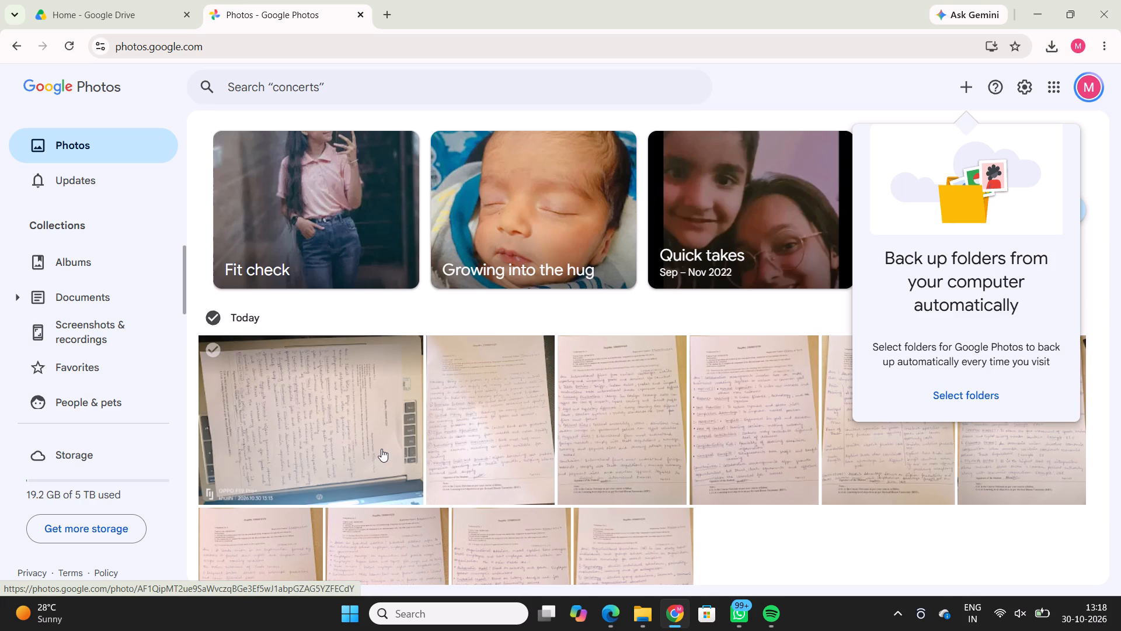
View today's monetary policy assignment photo (Q1) full size, followed by the adjacent sideways fiscal policy page (Q2).
{"action": "left_click", "coordinate": [490, 439]}
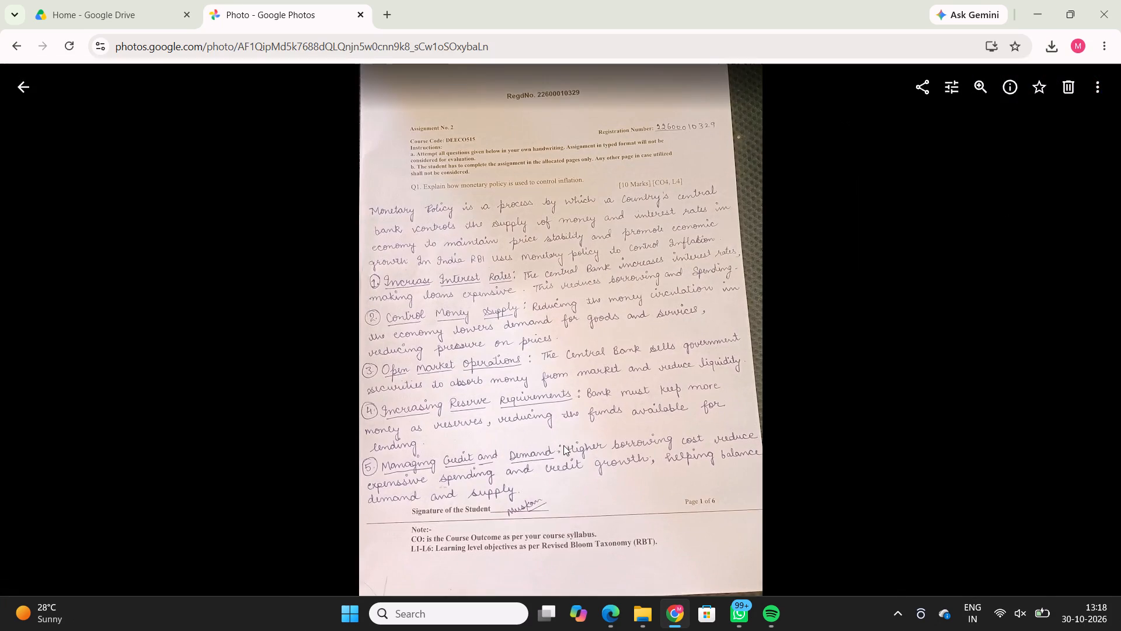
{"action": "key", "text": "Left"}
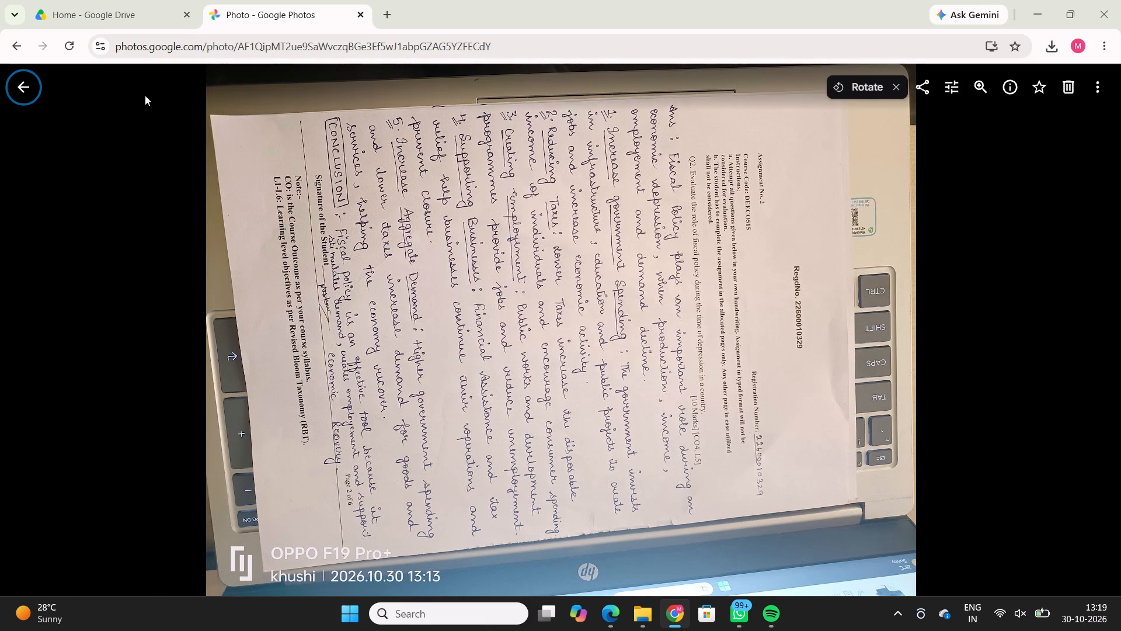
Return to the photo library and reopen the monetary policy assignment page (Q1) from today's photos.
{"action": "left_click", "coordinate": [20, 39]}
{"action": "scroll", "coordinate": [416, 312], "scroll_direction": "down", "scroll_amount": 1}
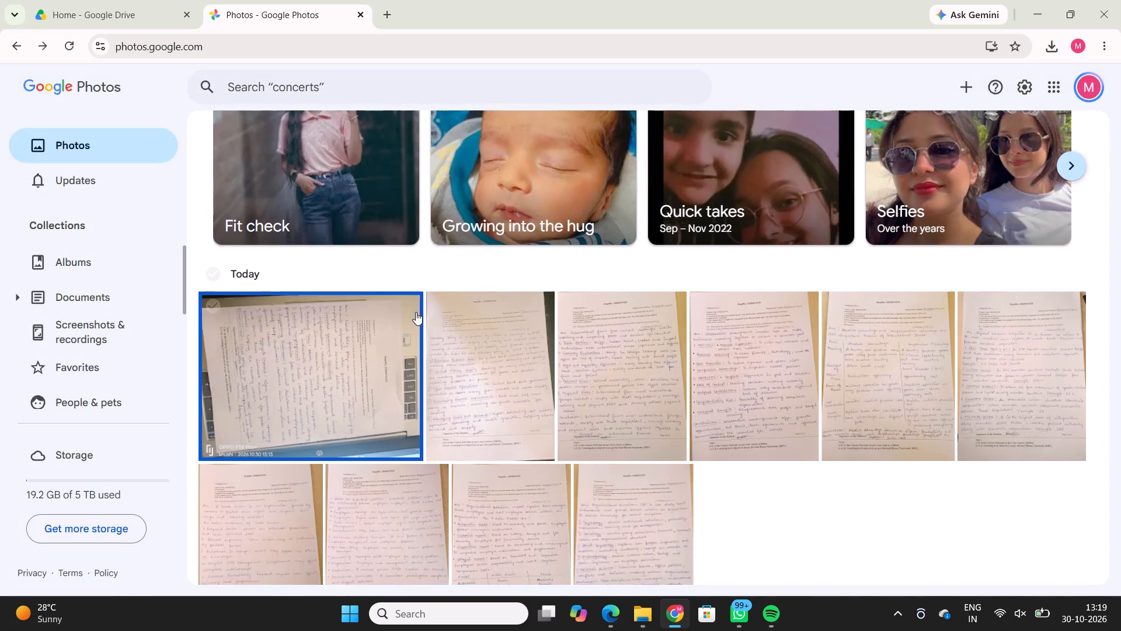
{"action": "scroll", "coordinate": [416, 312], "scroll_direction": "down", "scroll_amount": 1}
{"action": "left_click", "coordinate": [482, 360]}
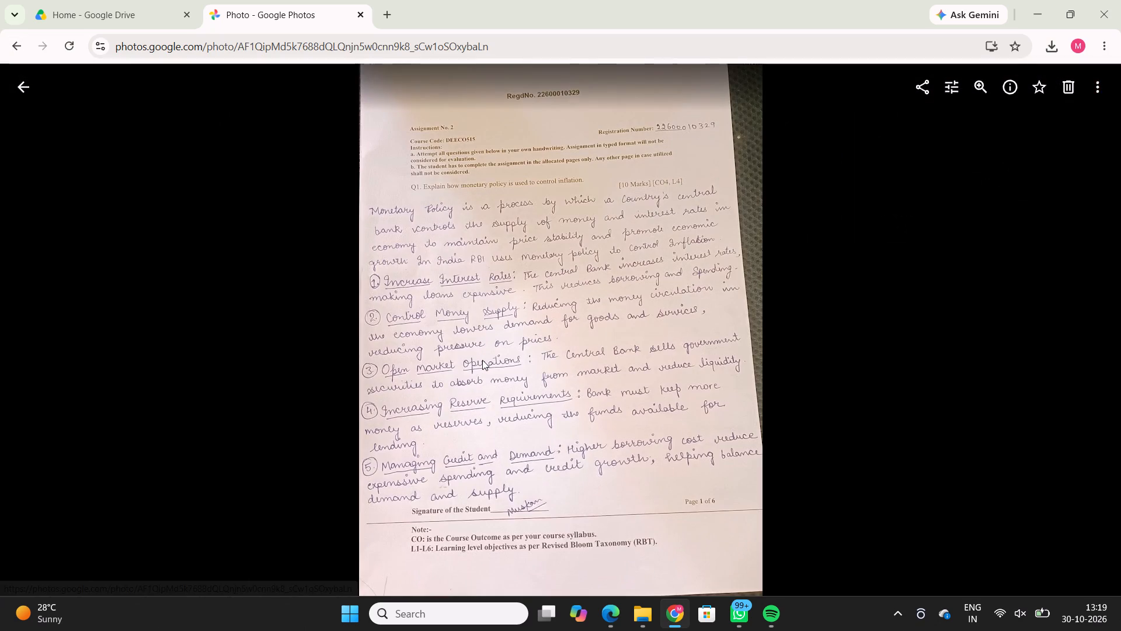
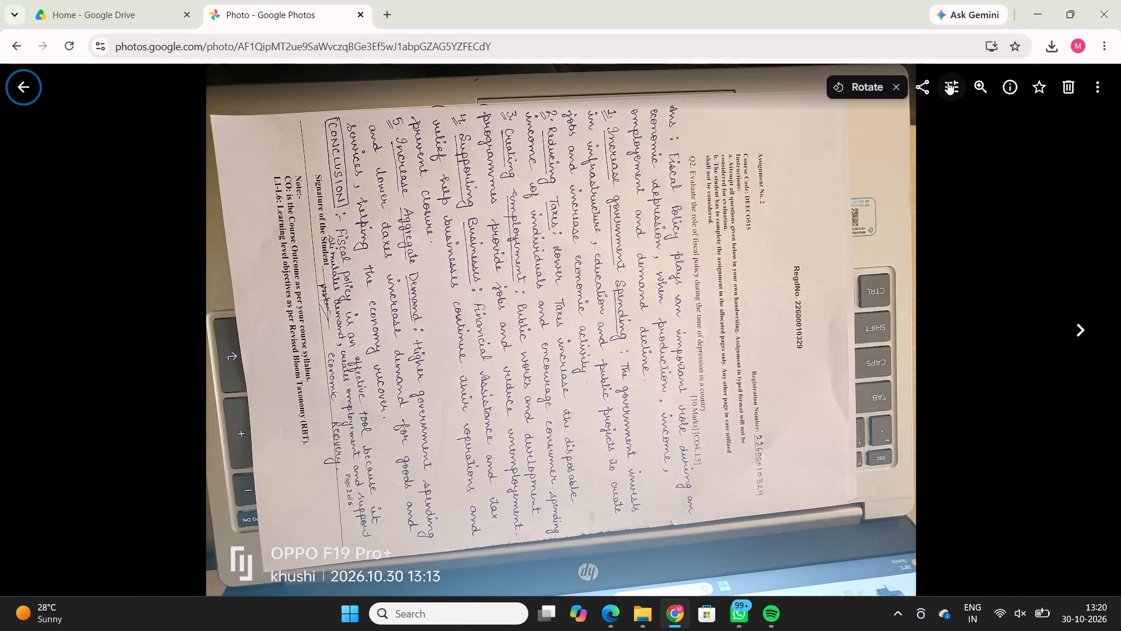
Rotate the sideways photo of the fiscal policy assignment page (Q2) until its text reads upright.
{"action": "left_click", "coordinate": [867, 82]}
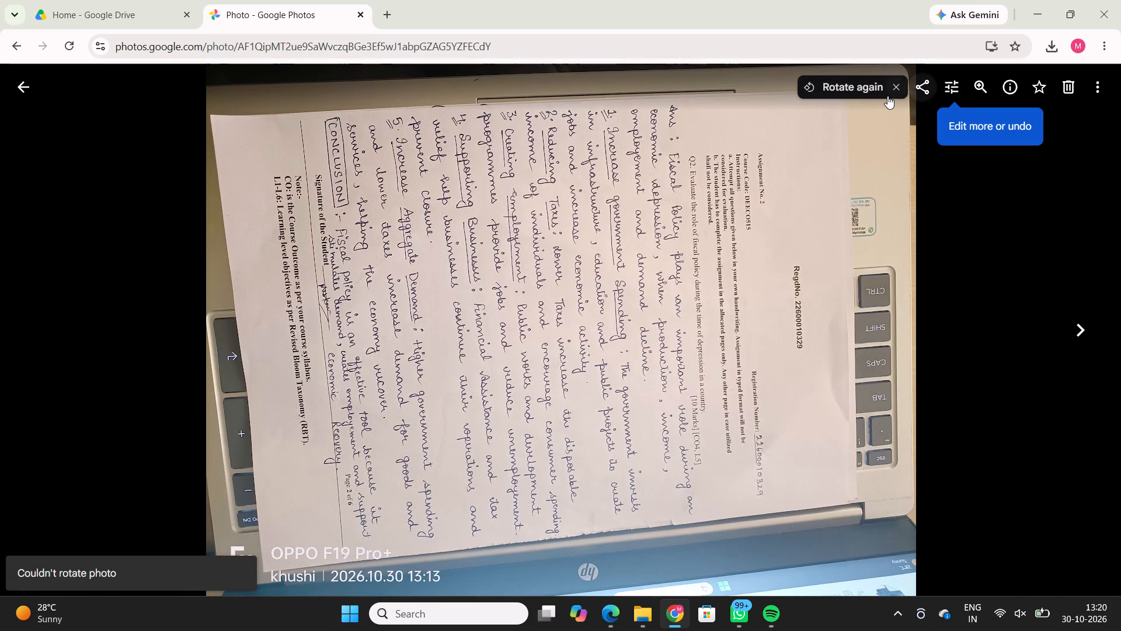
{"action": "left_click", "coordinate": [847, 89]}
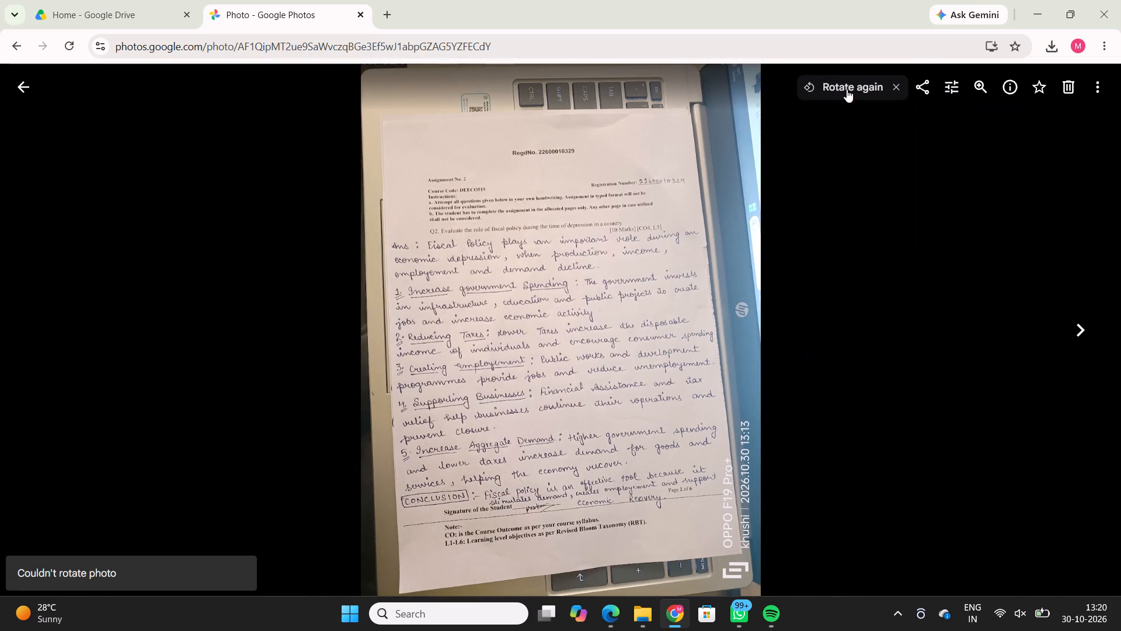
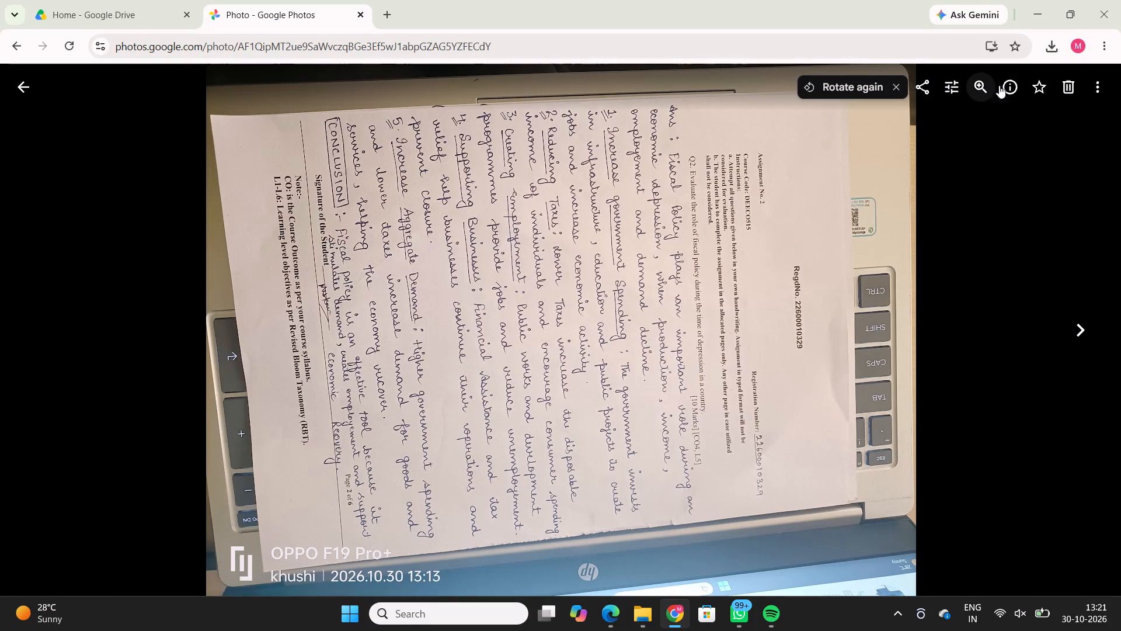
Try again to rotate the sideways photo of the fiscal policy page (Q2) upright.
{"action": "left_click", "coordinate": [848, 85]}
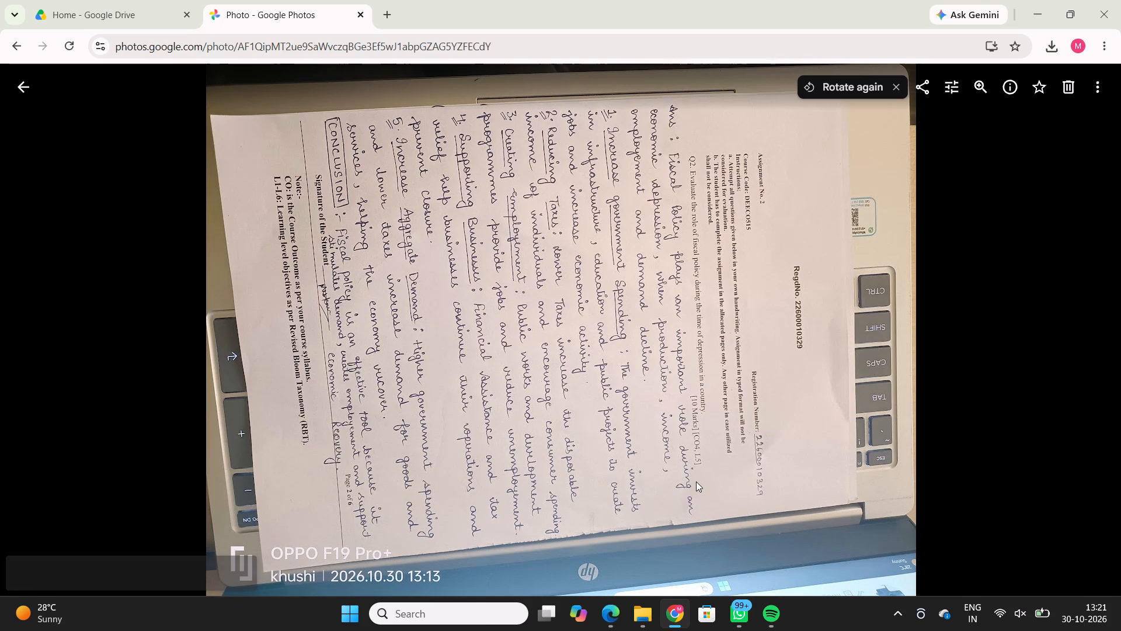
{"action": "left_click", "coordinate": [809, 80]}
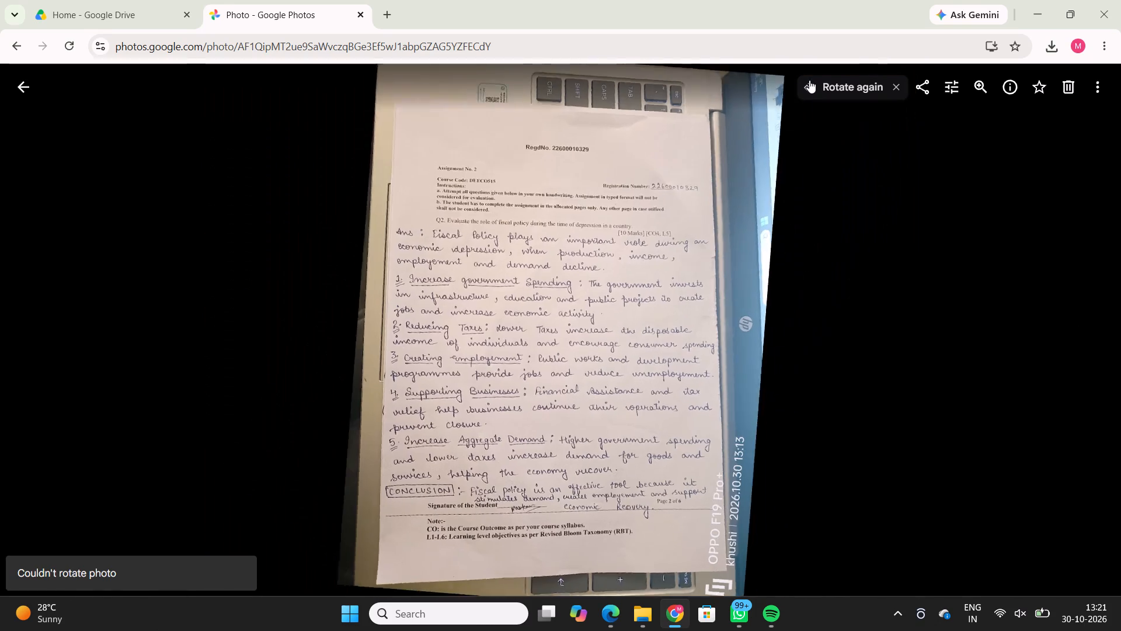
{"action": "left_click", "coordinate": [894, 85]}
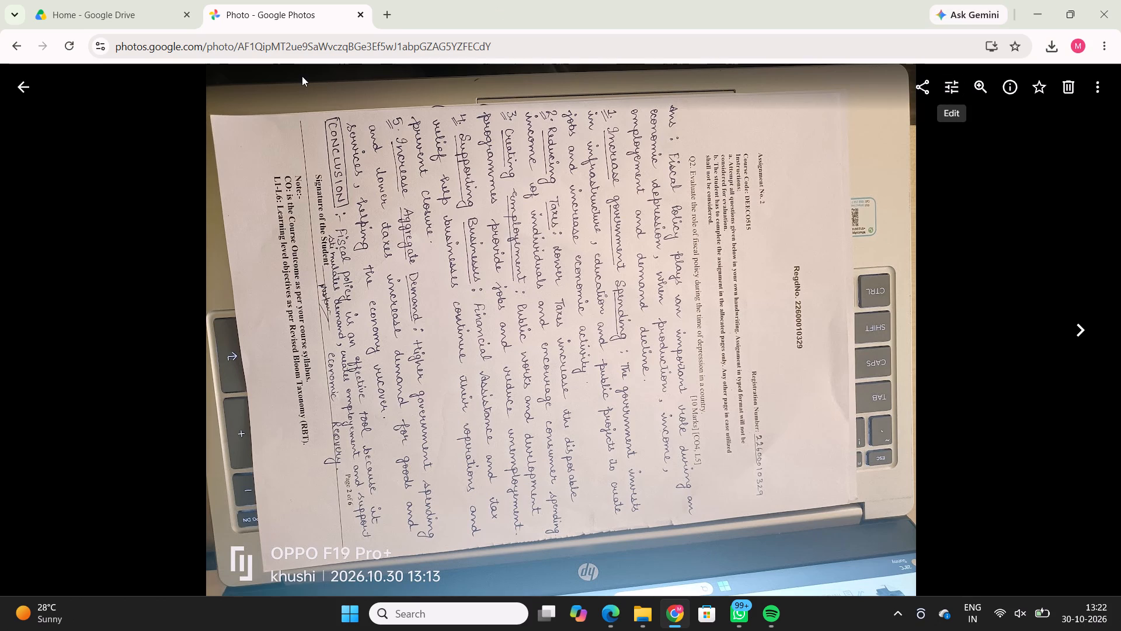
Reload the photo library and download the photo of the monetary policy page (Q1).
{"action": "left_click", "coordinate": [28, 90]}
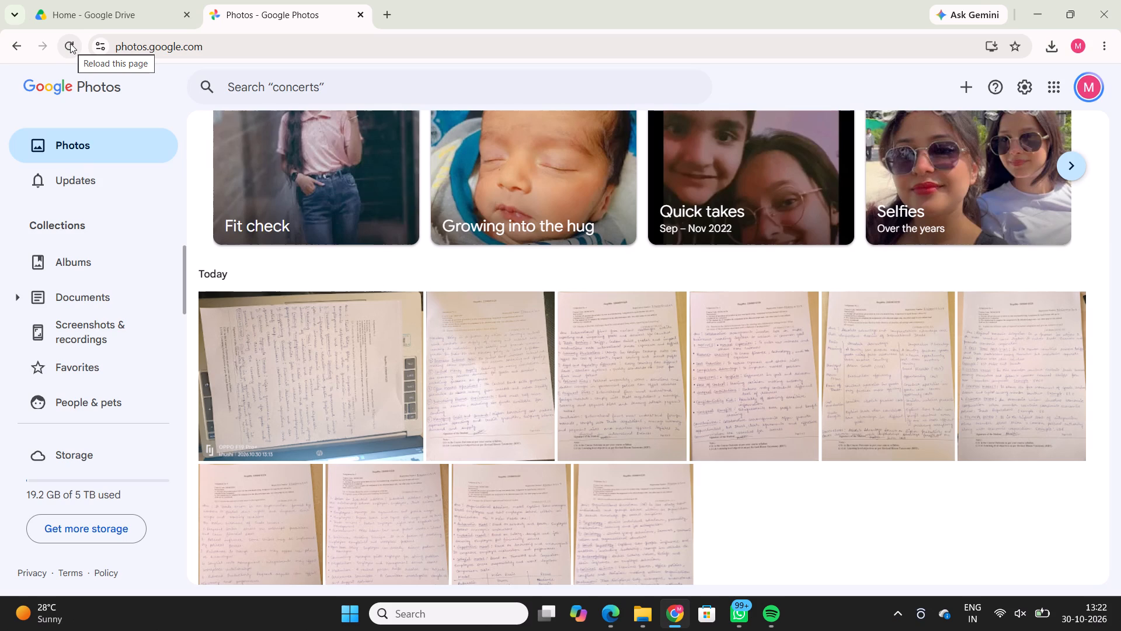
{"action": "left_click", "coordinate": [76, 54]}
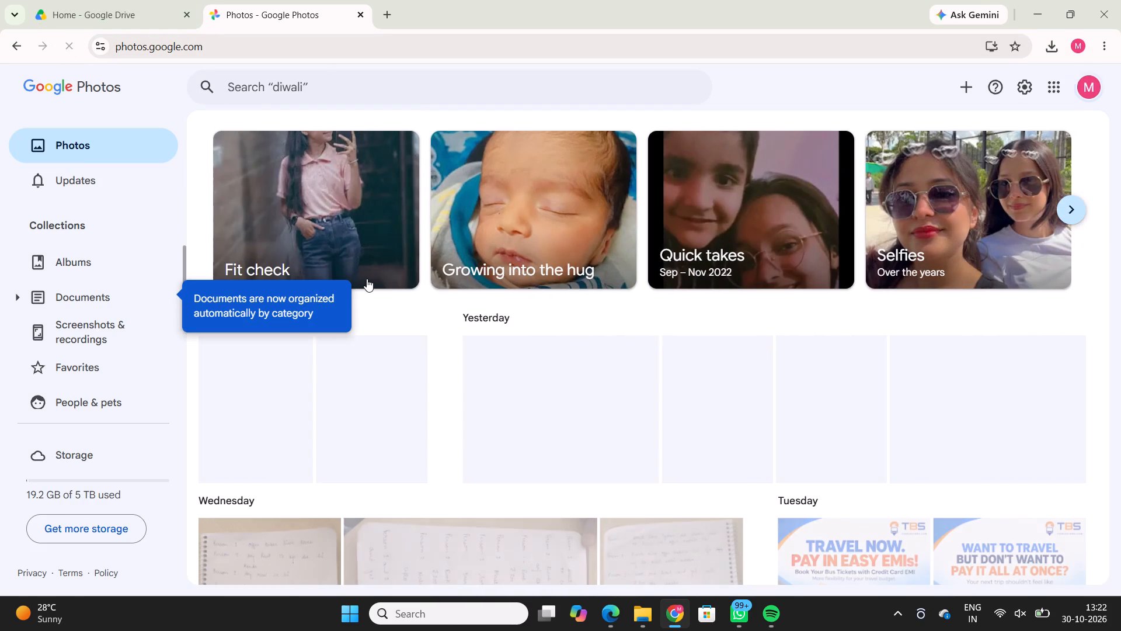
{"action": "left_click", "coordinate": [356, 402]}
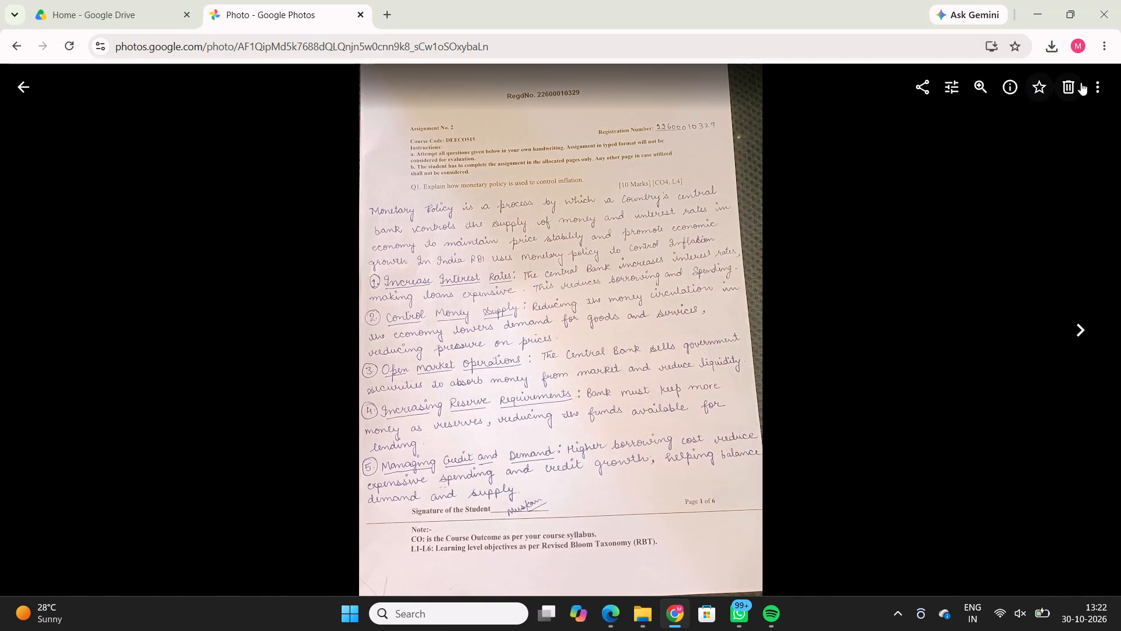
{"action": "left_click", "coordinate": [1094, 89]}
{"action": "left_click", "coordinate": [1039, 140]}
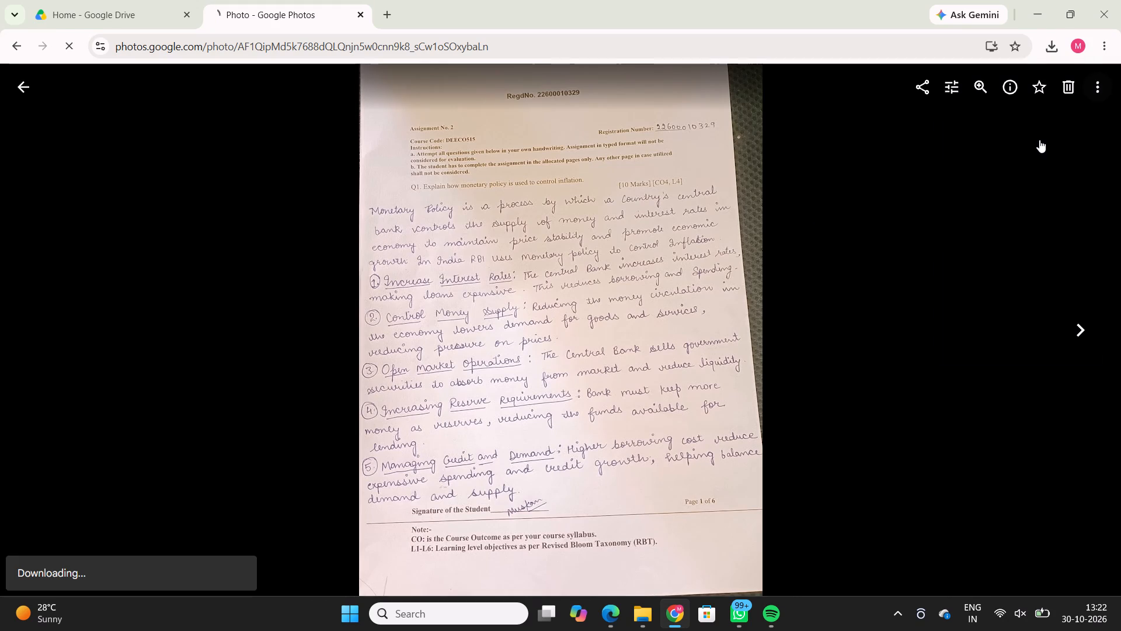
Download the upright photo of the fiscal policy page (Q2).
{"action": "key", "text": "Left"}
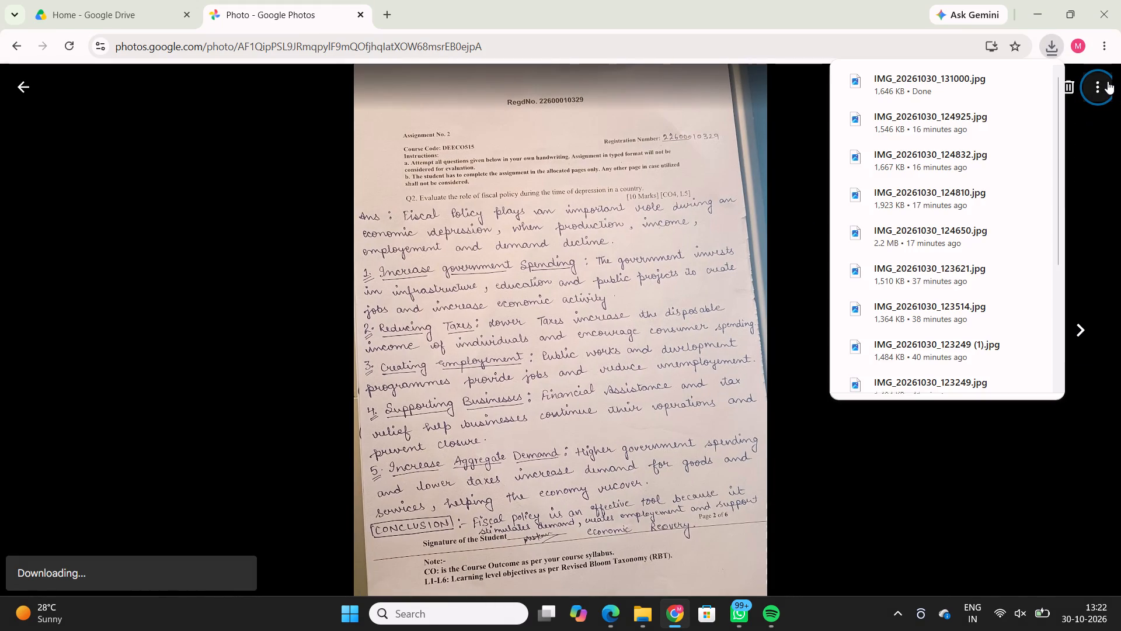
{"action": "left_click", "coordinate": [1104, 81]}
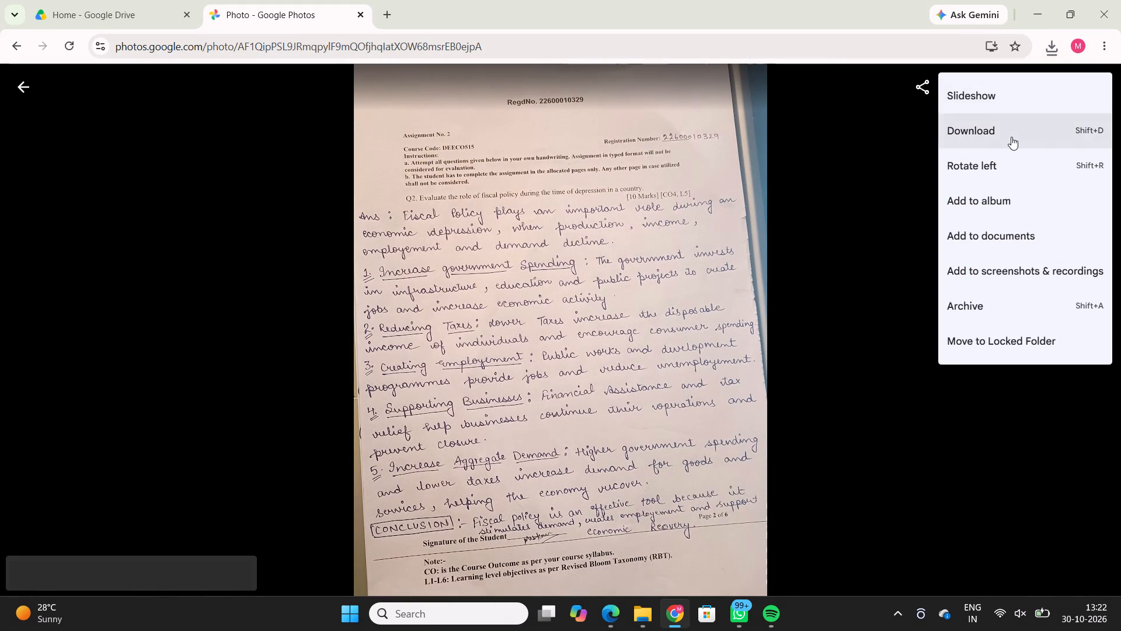
{"action": "left_click", "coordinate": [1011, 137]}
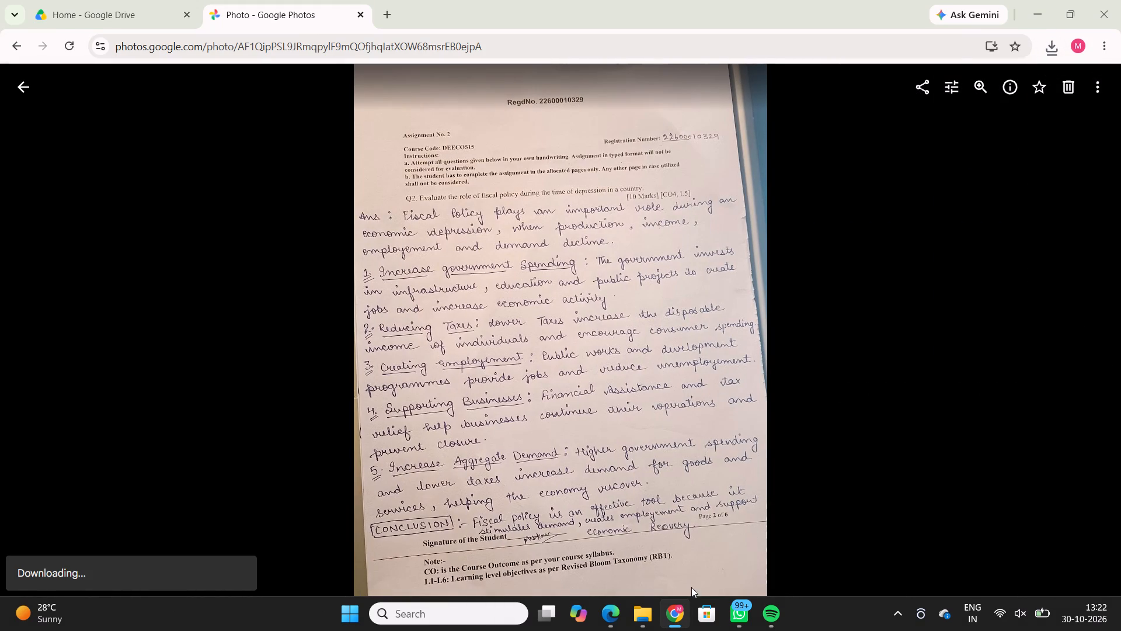
Switch to Microsoft Edge and go back from the DEMGN578 assignment list to the previous page.
{"action": "left_click", "coordinate": [604, 616]}
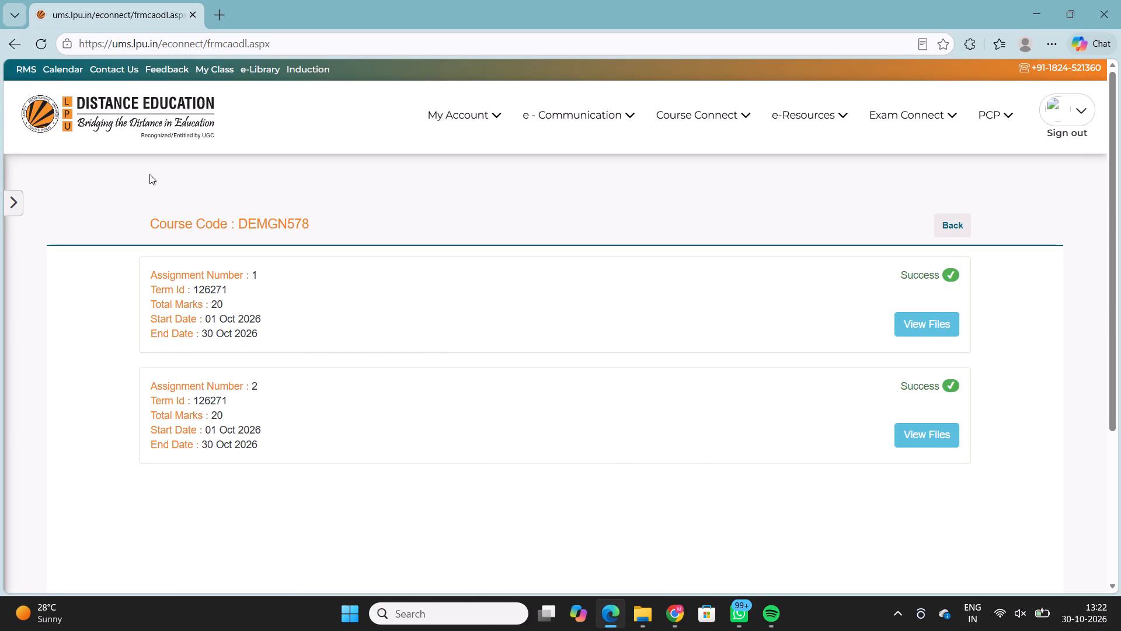
{"action": "left_click", "coordinate": [12, 41]}
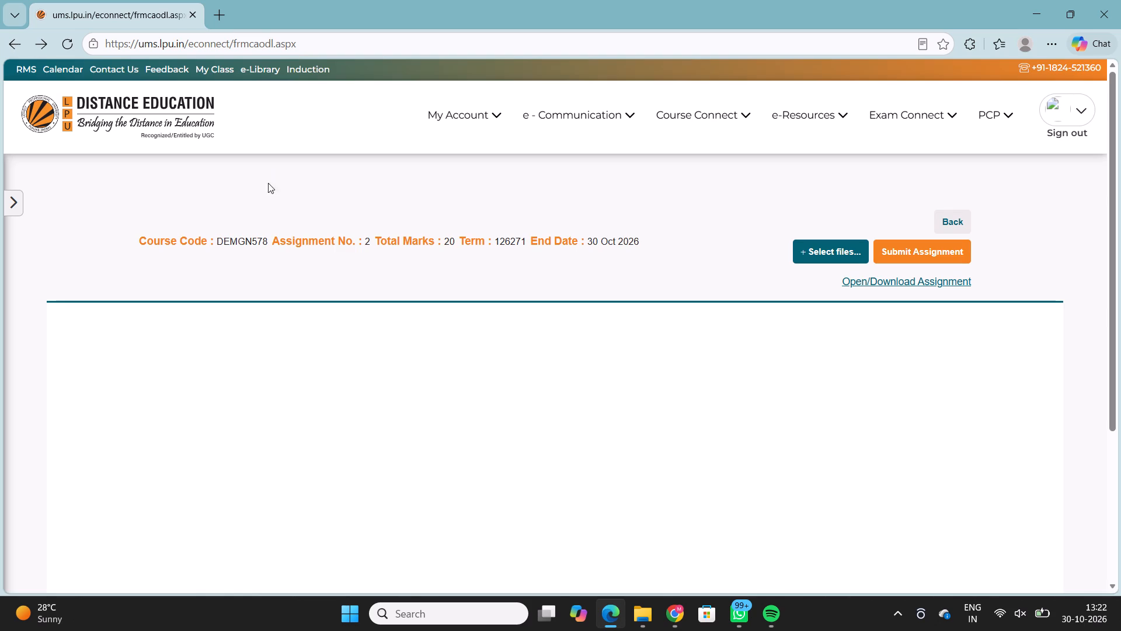
Switch back to Google Chrome and check the Q2 and Q1 page photos in Google Photos.
{"action": "left_click", "coordinate": [678, 615]}
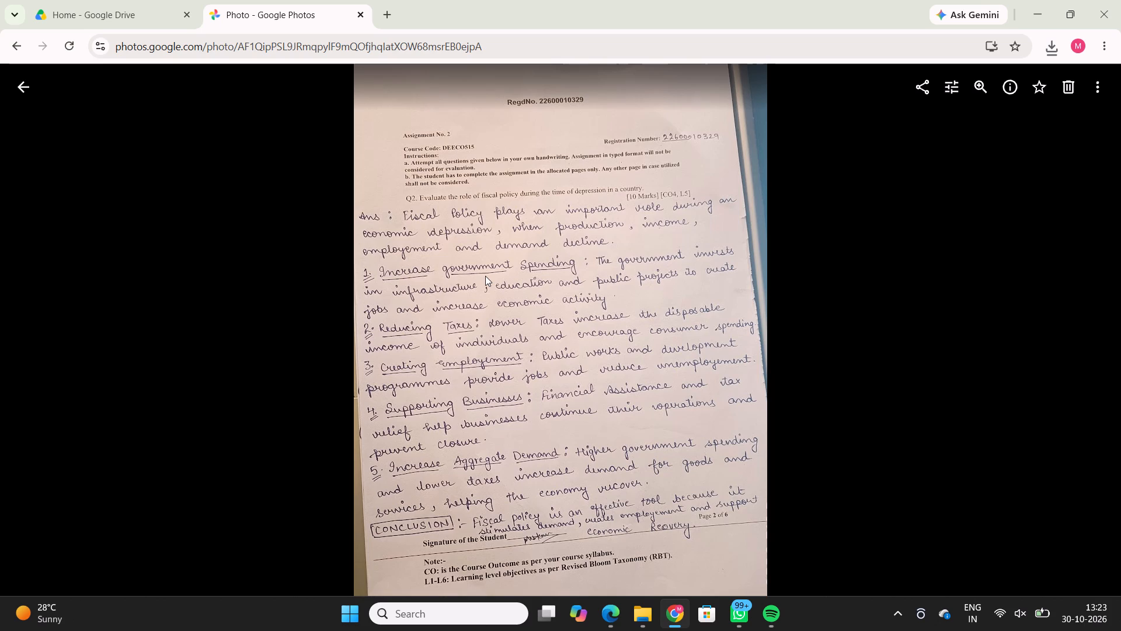
{"action": "key", "text": "Left"}
{"action": "key", "text": "Right"}
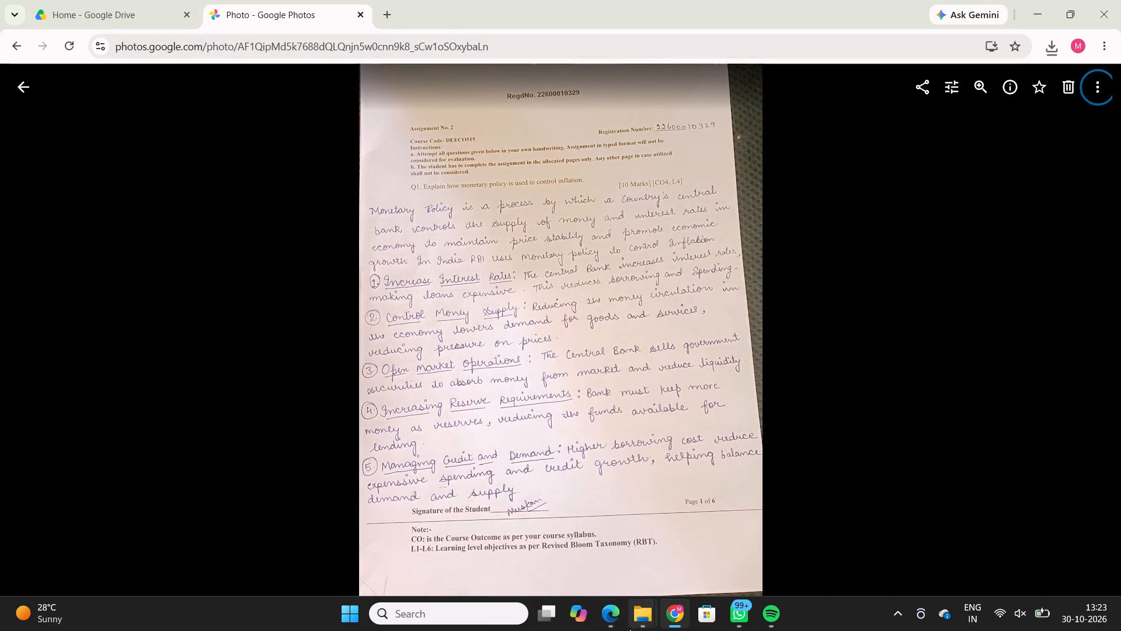
In Microsoft Edge, go back to the course list and open Assignment 1 of DEECO515: MANAGERIAL ECONOMICS.
{"action": "left_click", "coordinate": [615, 622]}
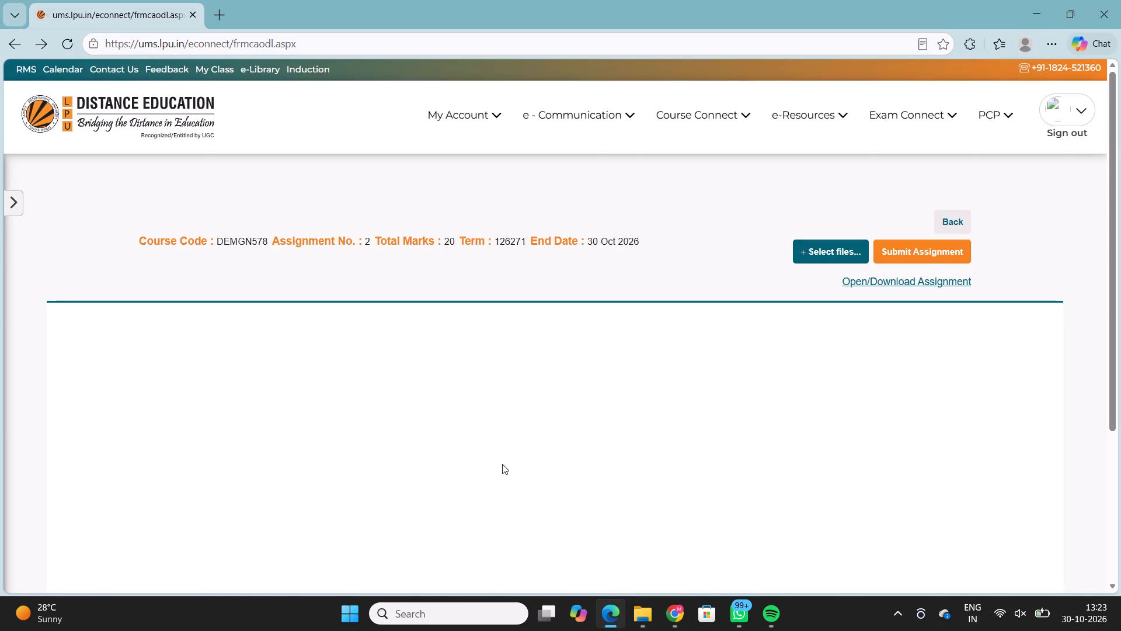
{"action": "scroll", "coordinate": [502, 464], "scroll_direction": "down", "scroll_amount": 1}
{"action": "scroll", "coordinate": [502, 464], "scroll_direction": "up", "scroll_amount": 4}
{"action": "left_click", "coordinate": [12, 44]}
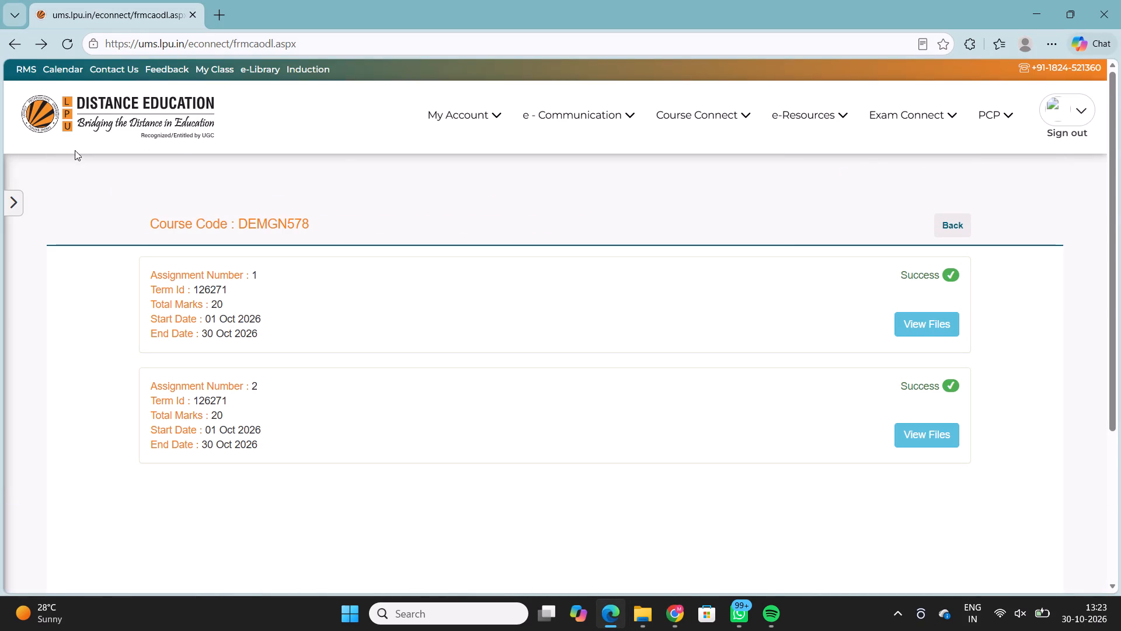
{"action": "left_click", "coordinate": [12, 36]}
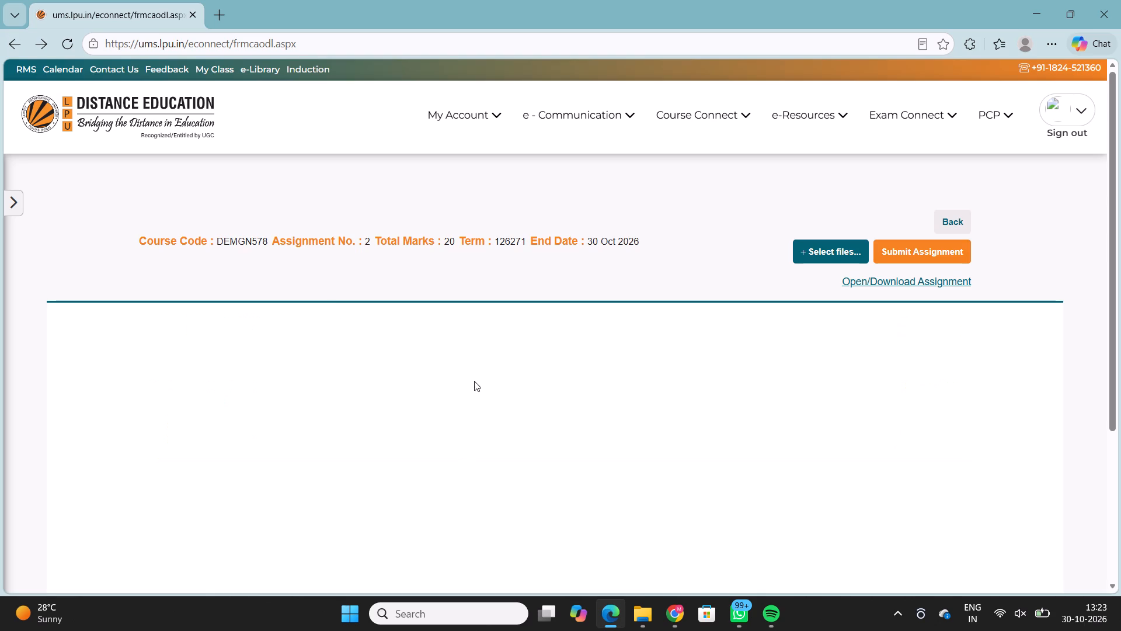
{"action": "left_click", "coordinate": [668, 616]}
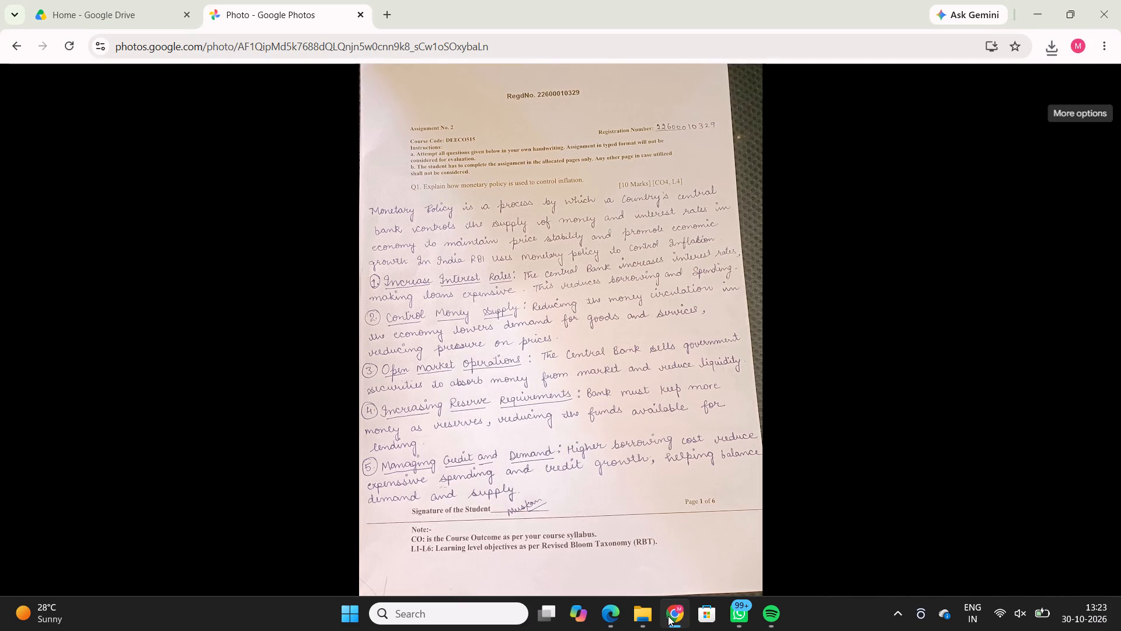
{"action": "left_click", "coordinate": [617, 613]}
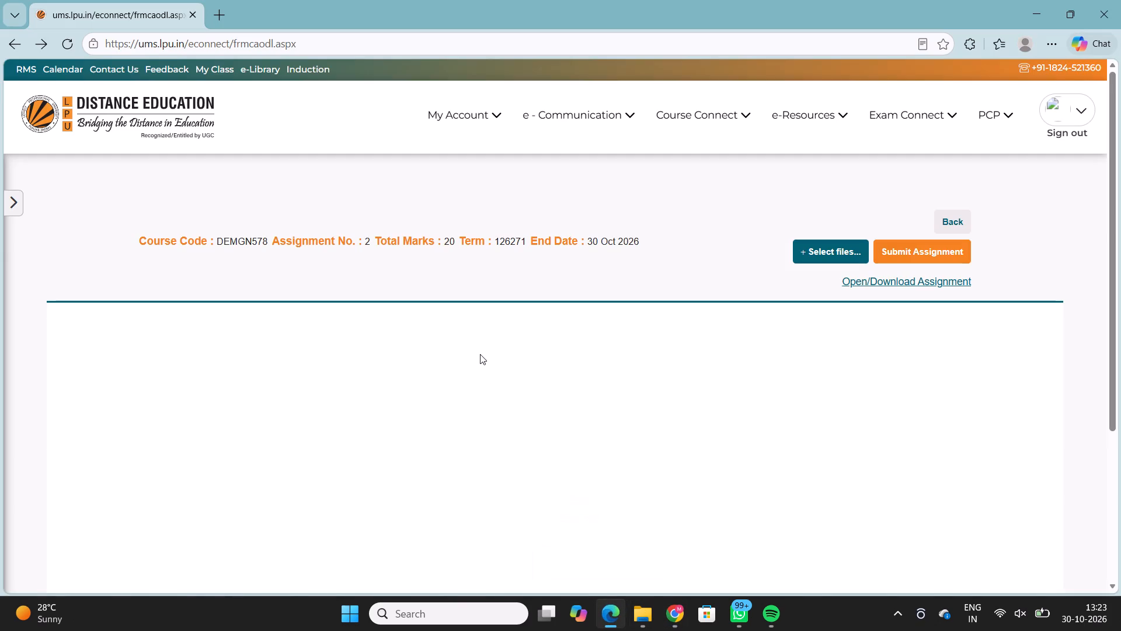
{"action": "scroll", "coordinate": [480, 354], "scroll_direction": "down", "scroll_amount": 2}
{"action": "scroll", "coordinate": [480, 354], "scroll_direction": "up", "scroll_amount": 2}
{"action": "left_click", "coordinate": [27, 41]}
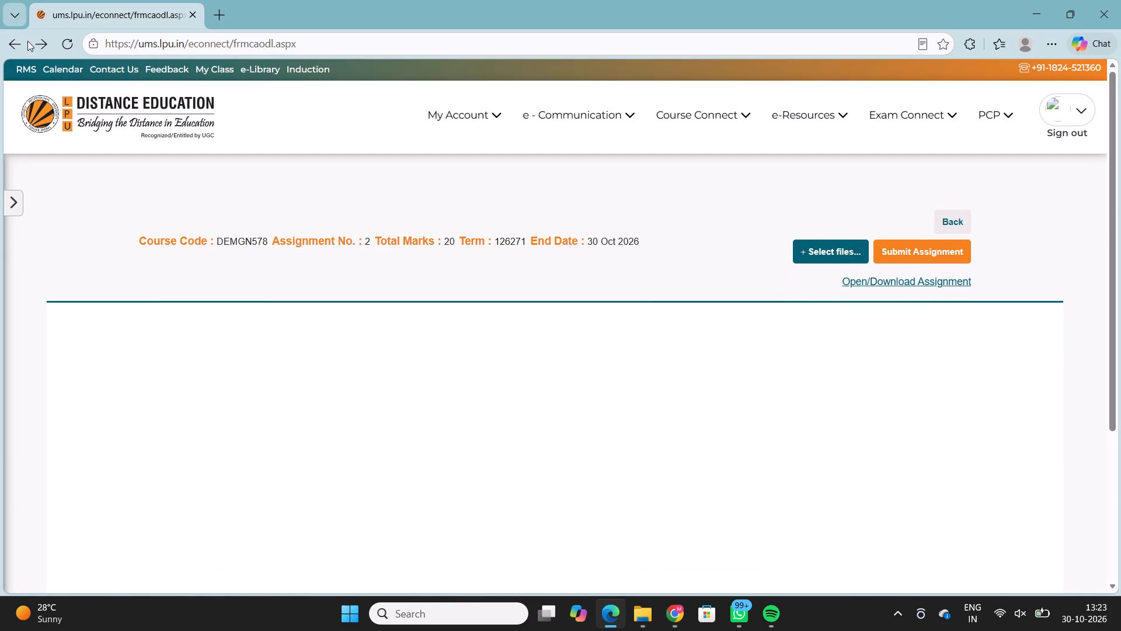
{"action": "left_click", "coordinate": [16, 44]}
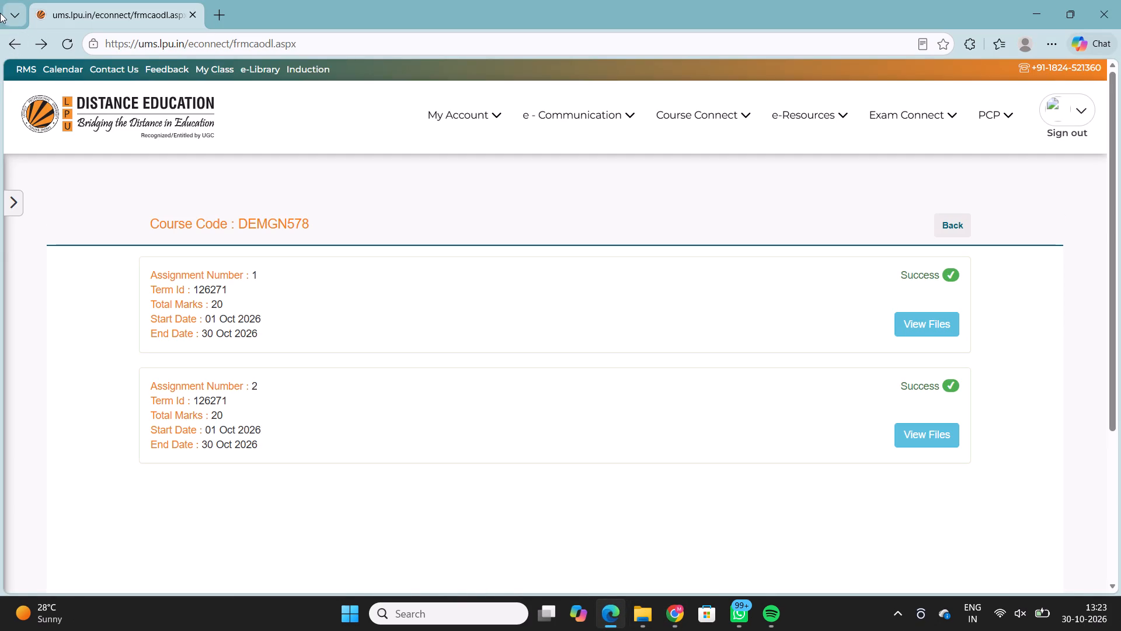
{"action": "left_click", "coordinate": [9, 36]}
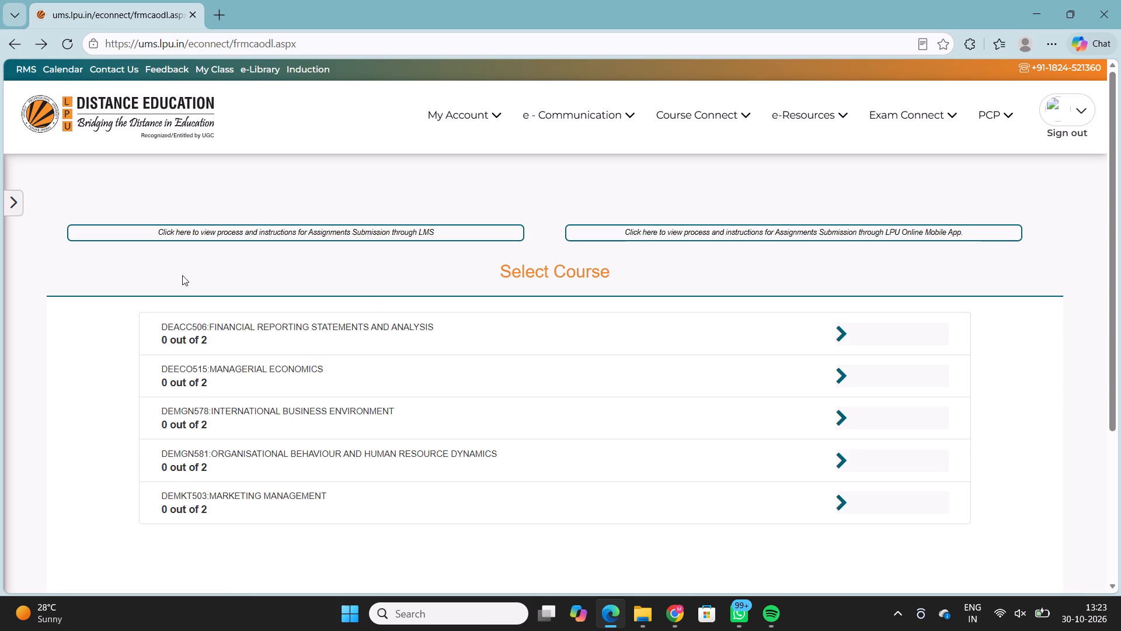
{"action": "left_click", "coordinate": [239, 378]}
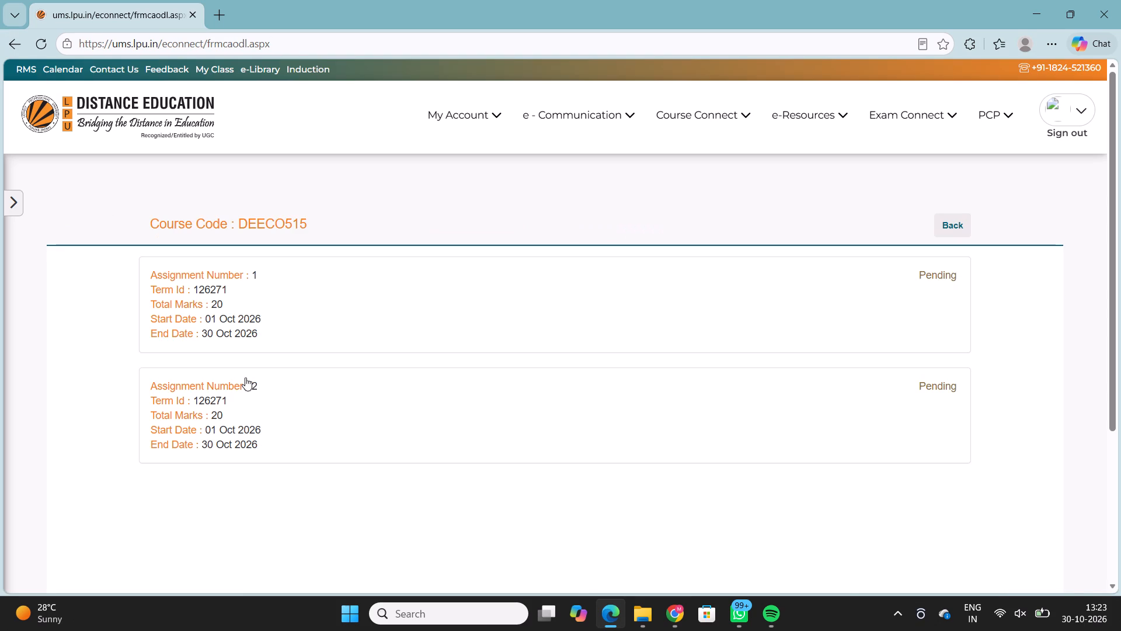
{"action": "left_click", "coordinate": [422, 332]}
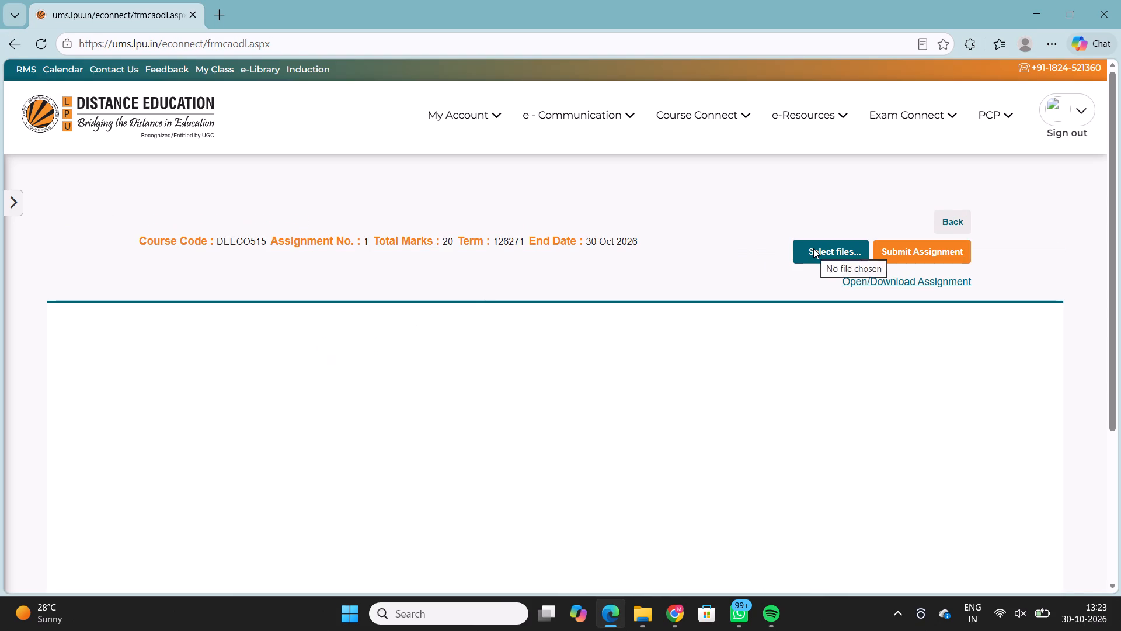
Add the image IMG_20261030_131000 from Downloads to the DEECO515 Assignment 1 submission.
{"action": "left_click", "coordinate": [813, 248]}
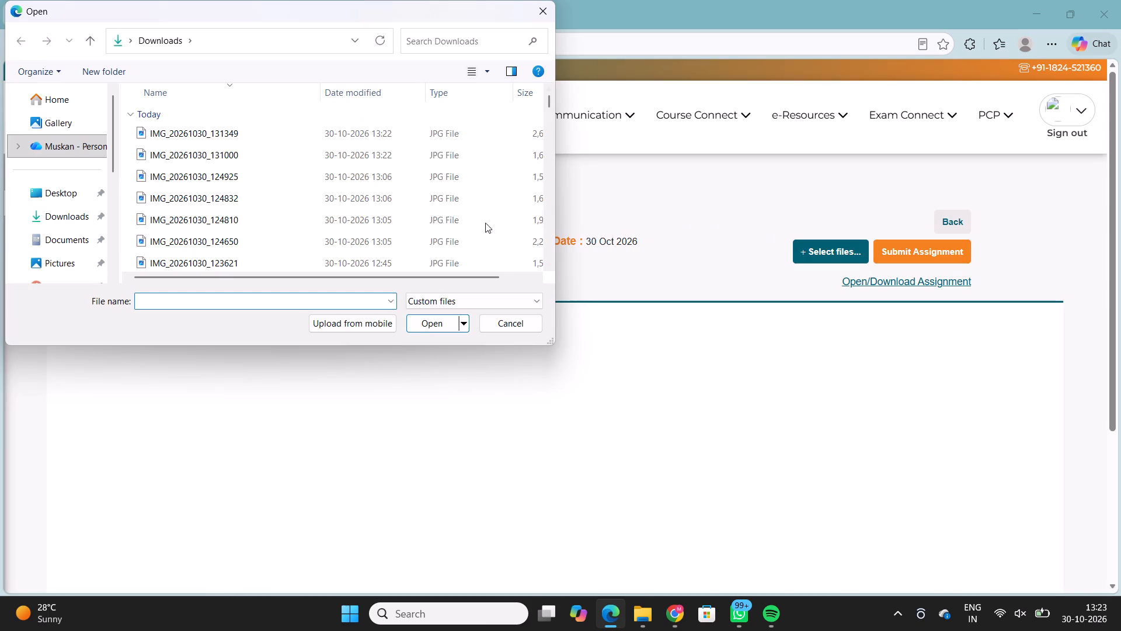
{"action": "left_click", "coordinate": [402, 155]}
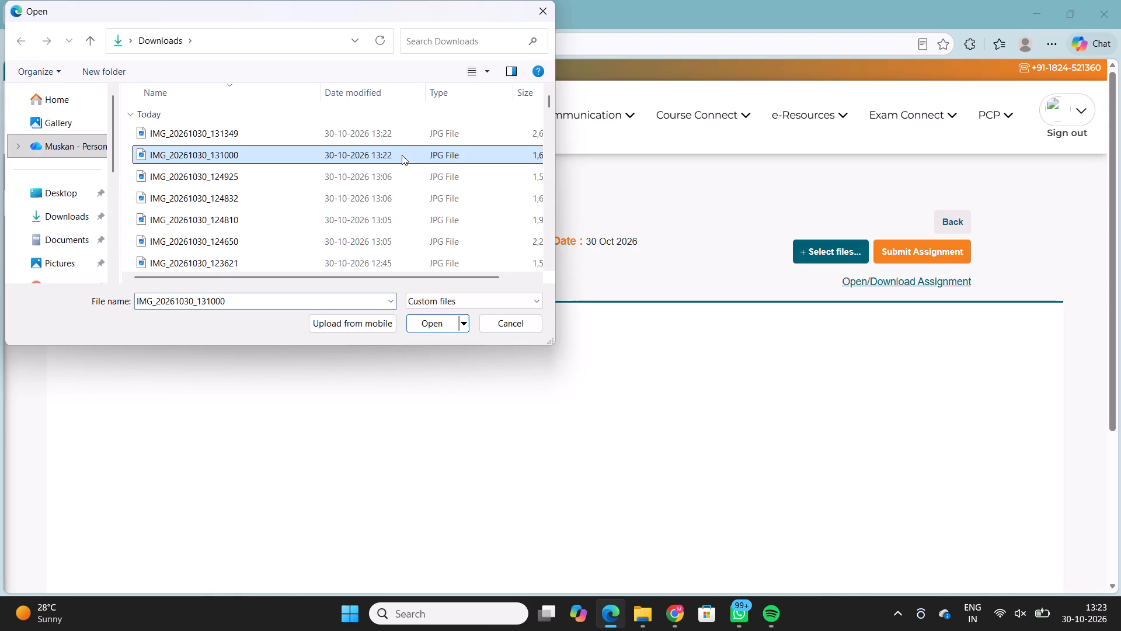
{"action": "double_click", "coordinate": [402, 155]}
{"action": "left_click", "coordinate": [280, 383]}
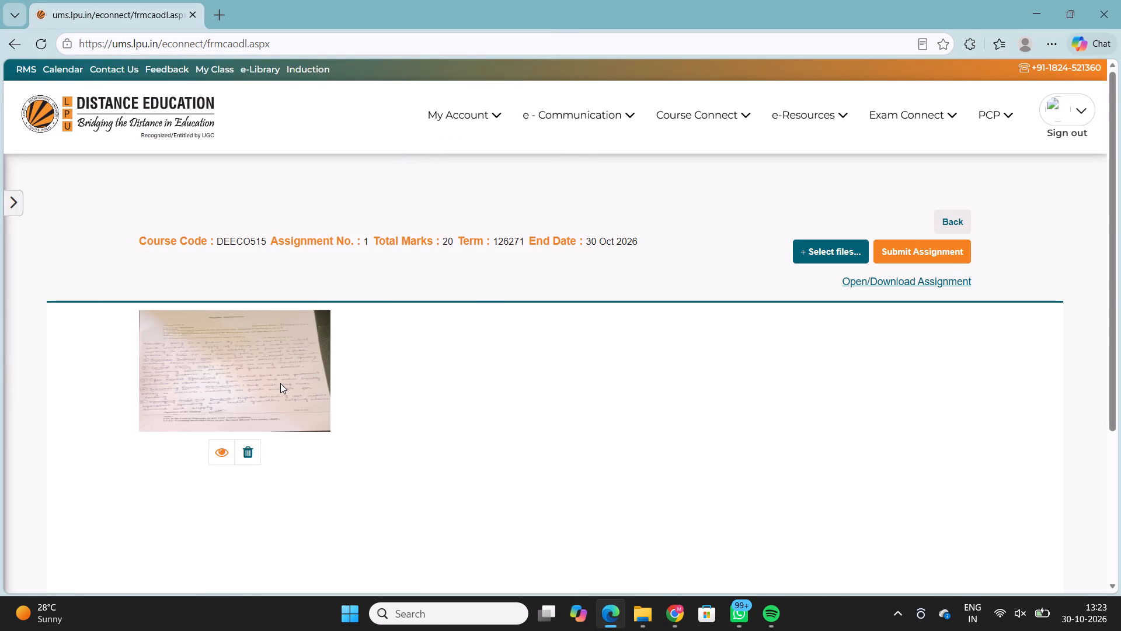
Preview the added monetary policy page image at full size and close the preview.
{"action": "left_click", "coordinate": [214, 454]}
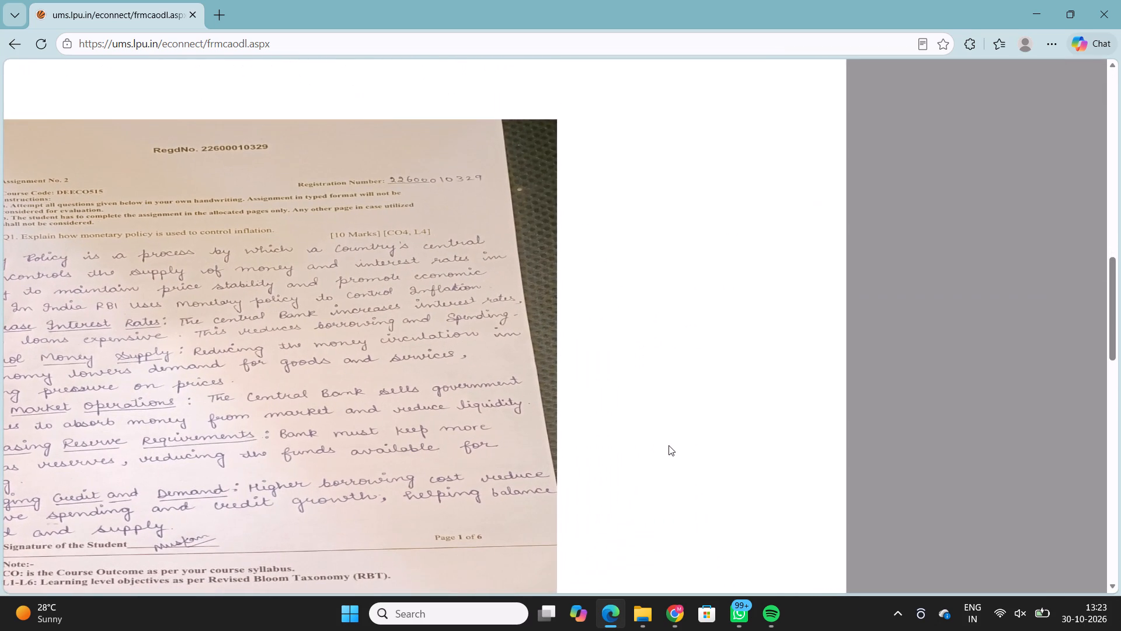
{"action": "left_click", "coordinate": [560, 545]}
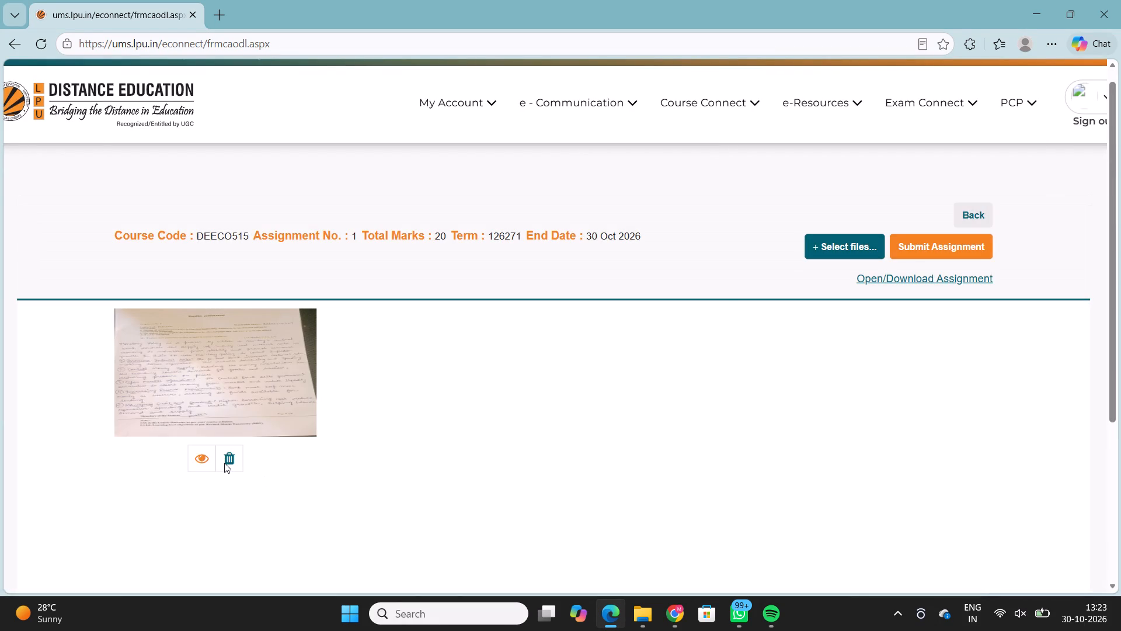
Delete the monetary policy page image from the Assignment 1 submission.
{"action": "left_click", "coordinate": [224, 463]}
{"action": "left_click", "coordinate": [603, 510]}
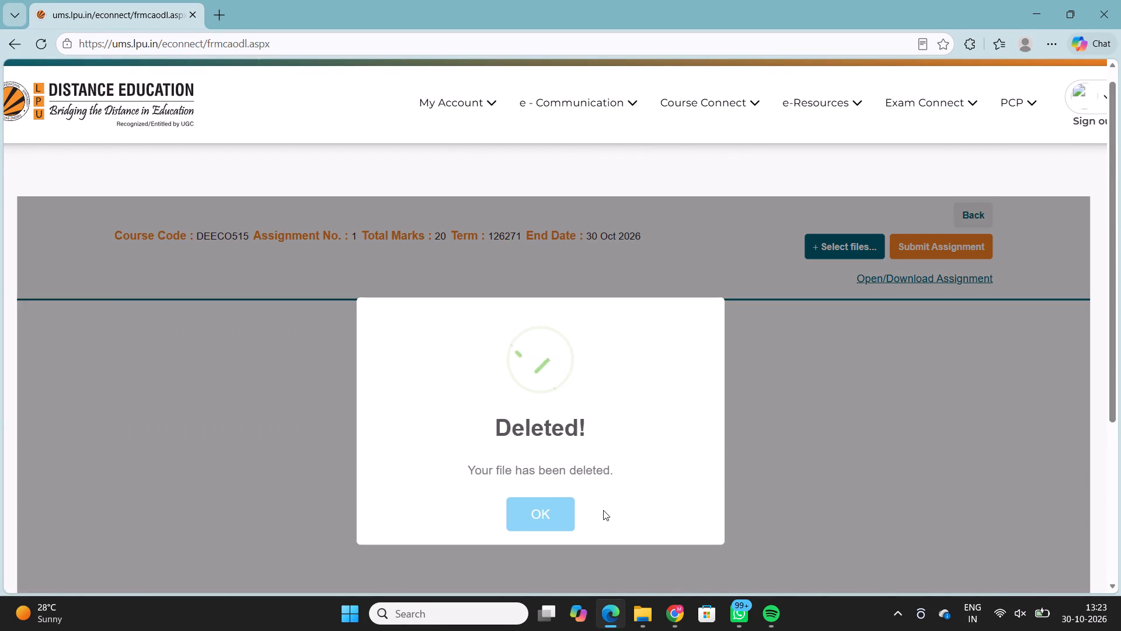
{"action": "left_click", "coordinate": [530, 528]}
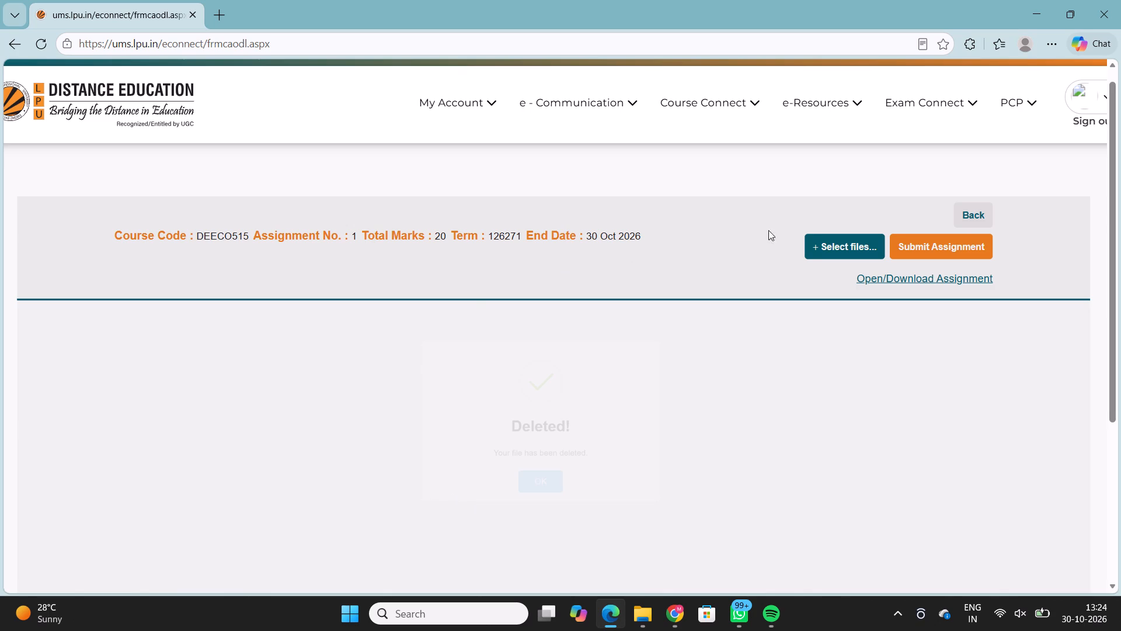
Add the image IMG_20261030_131349 from Downloads to the DEECO515 Assignment 1 submission.
{"action": "left_click", "coordinate": [828, 240]}
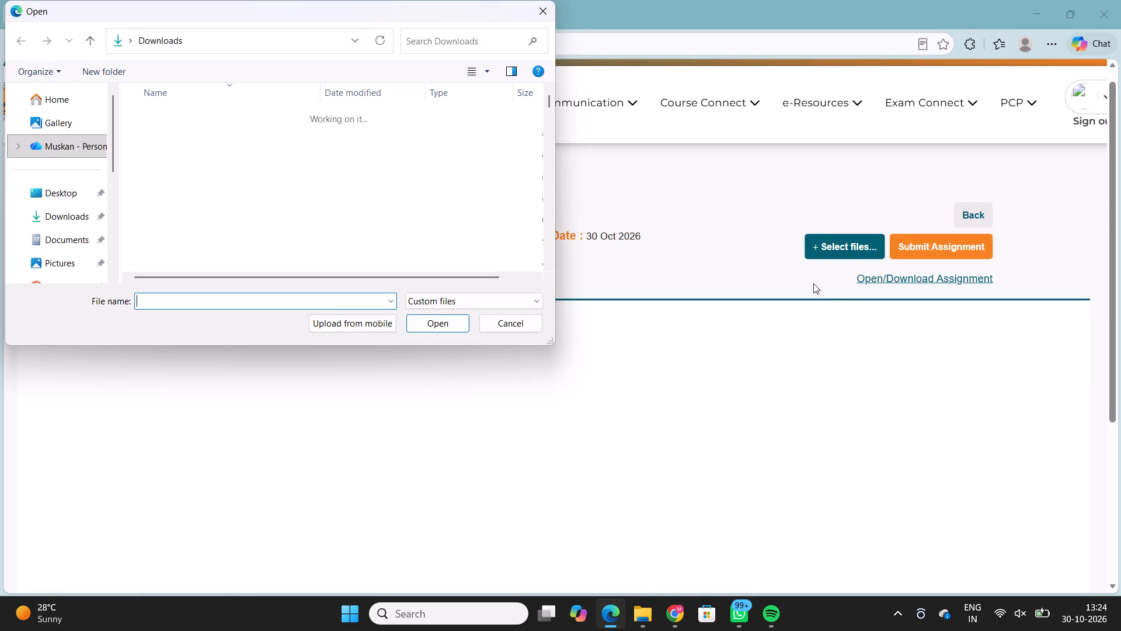
{"action": "double_click", "coordinate": [249, 131]}
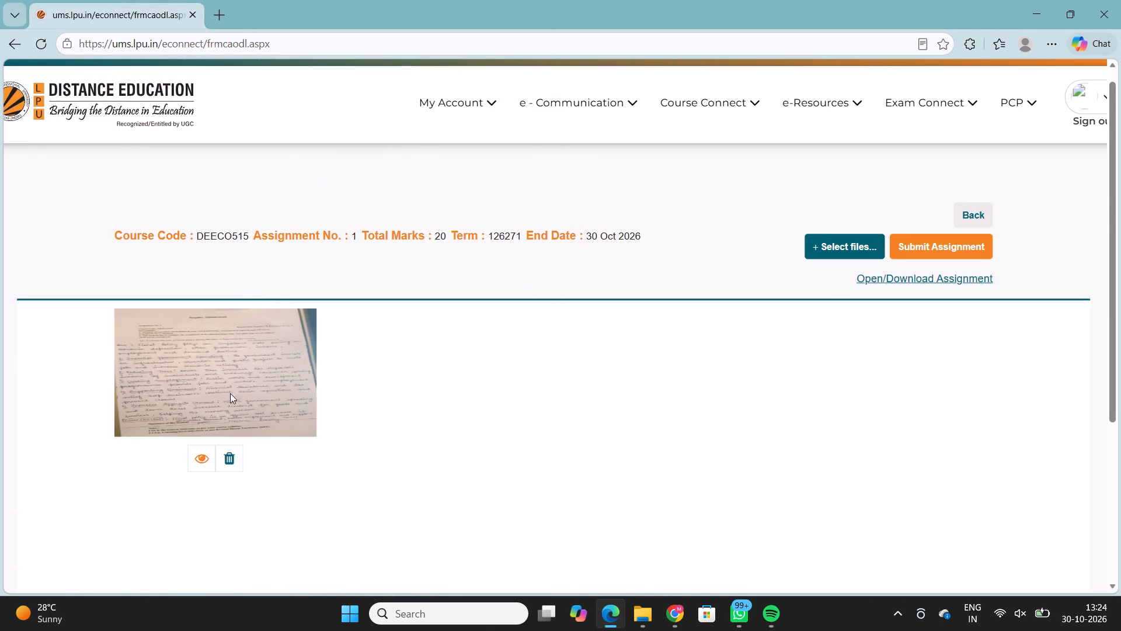
Delete the fiscal policy page image from the DEECO515 Assignment 1 submission.
{"action": "left_click", "coordinate": [230, 396]}
{"action": "scroll", "coordinate": [230, 396], "scroll_direction": "right", "scroll_amount": 1}
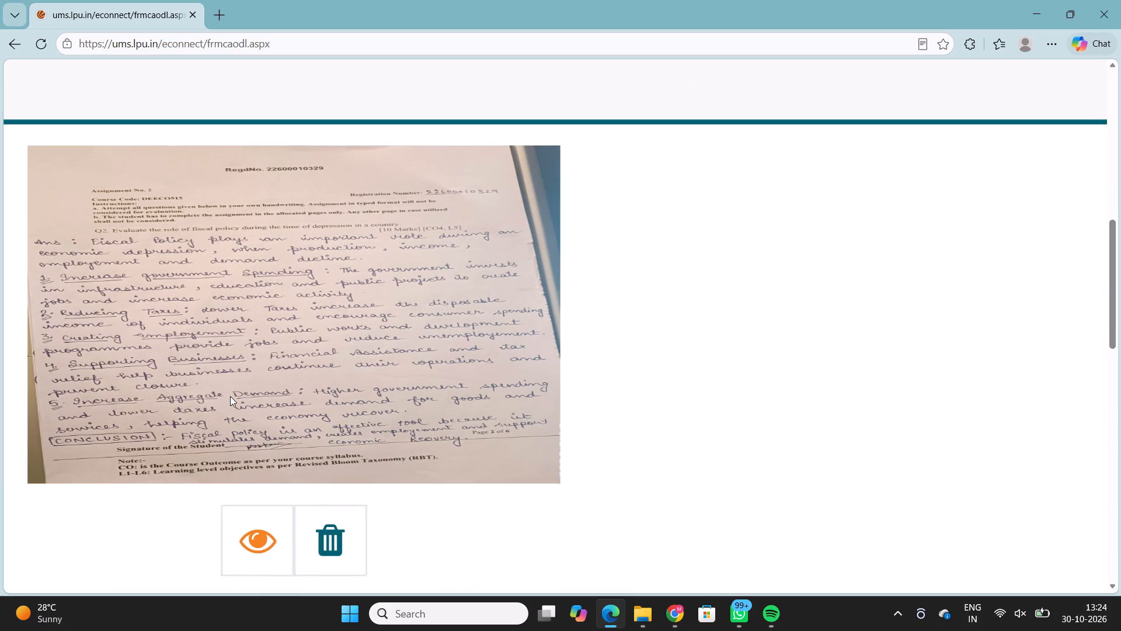
{"action": "scroll", "coordinate": [230, 396], "scroll_direction": "right", "scroll_amount": 1}
{"action": "double_click", "coordinate": [349, 565]}
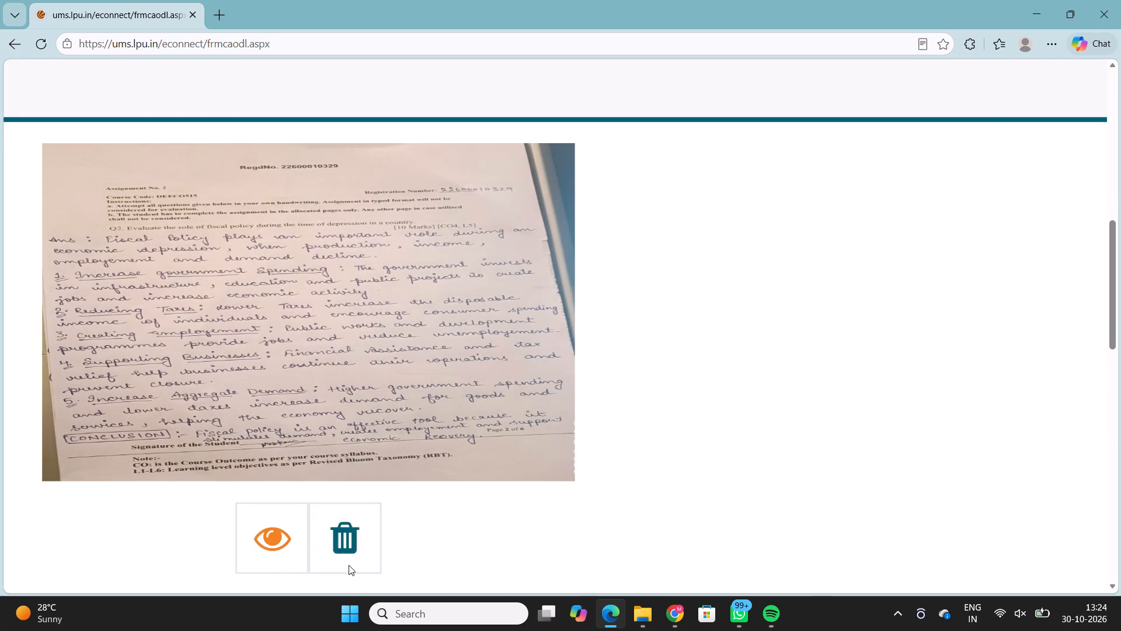
{"action": "left_click", "coordinate": [349, 565]}
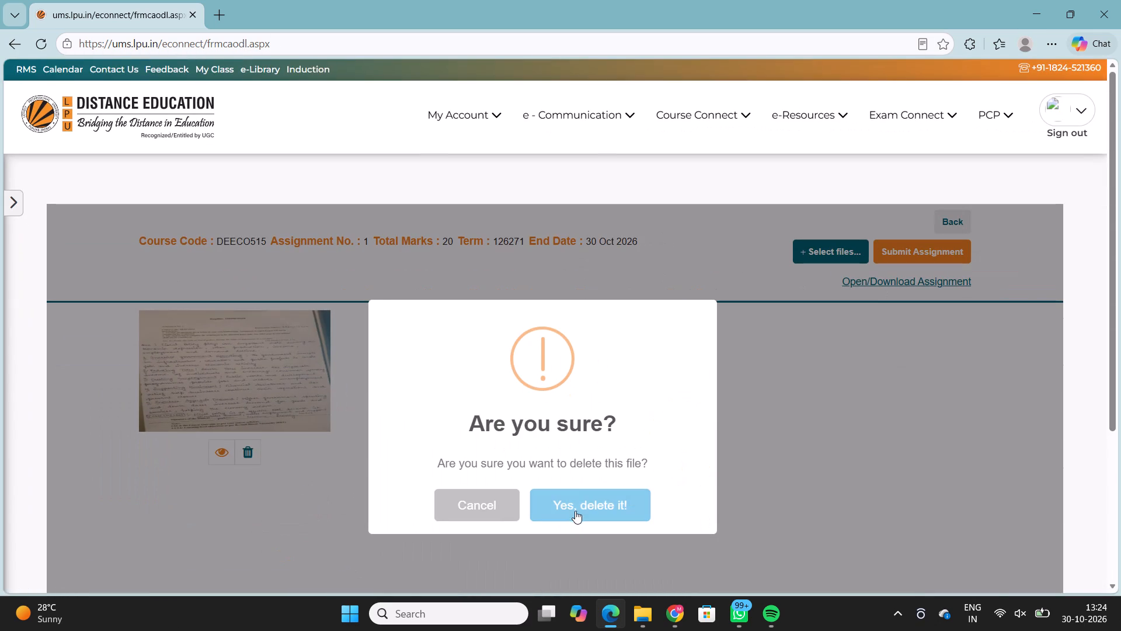
{"action": "left_click", "coordinate": [575, 511]}
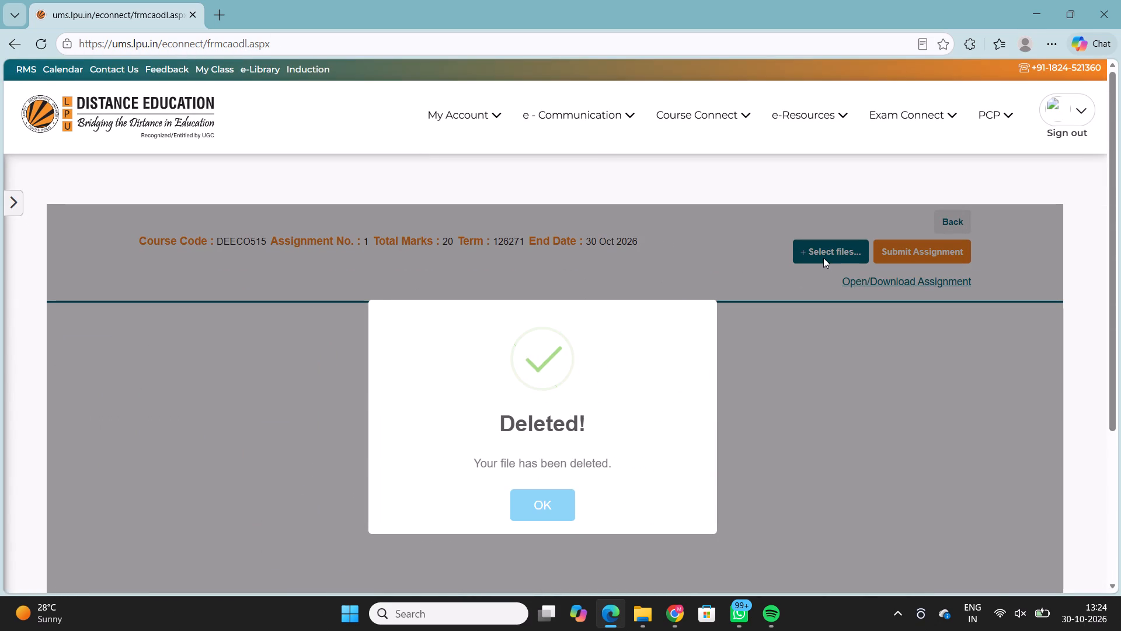
{"action": "left_click", "coordinate": [823, 258]}
{"action": "left_click", "coordinate": [546, 504]}
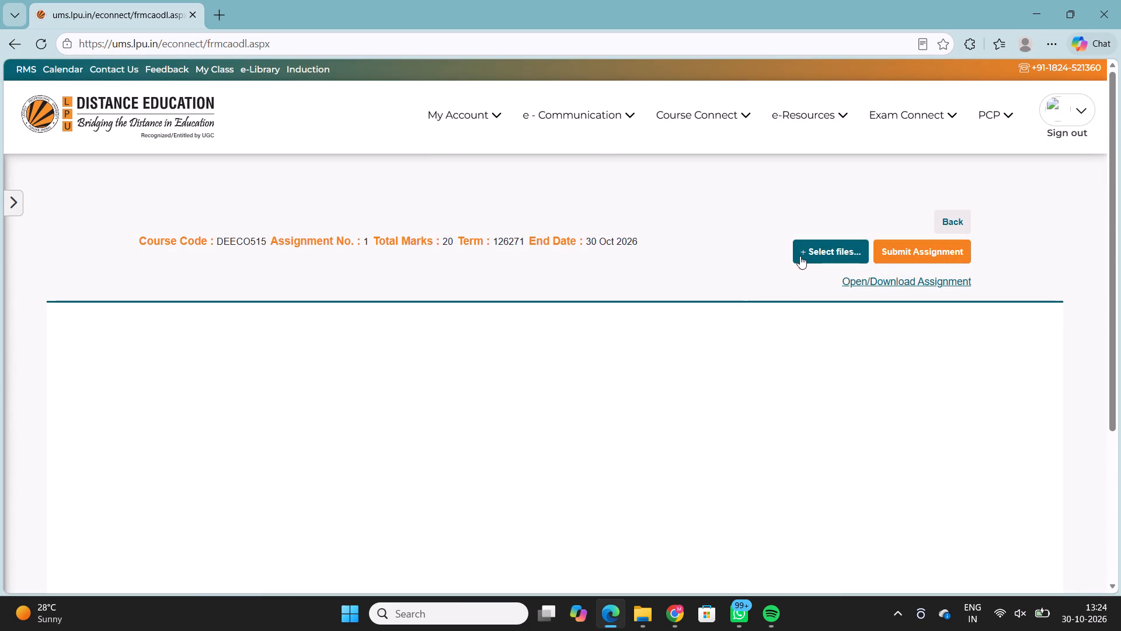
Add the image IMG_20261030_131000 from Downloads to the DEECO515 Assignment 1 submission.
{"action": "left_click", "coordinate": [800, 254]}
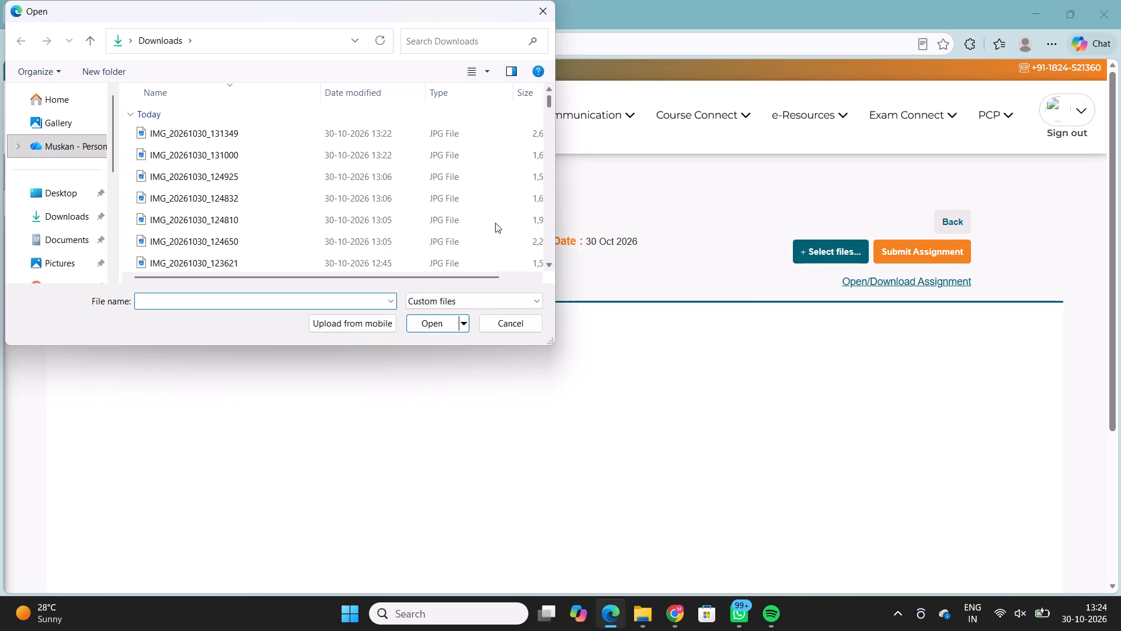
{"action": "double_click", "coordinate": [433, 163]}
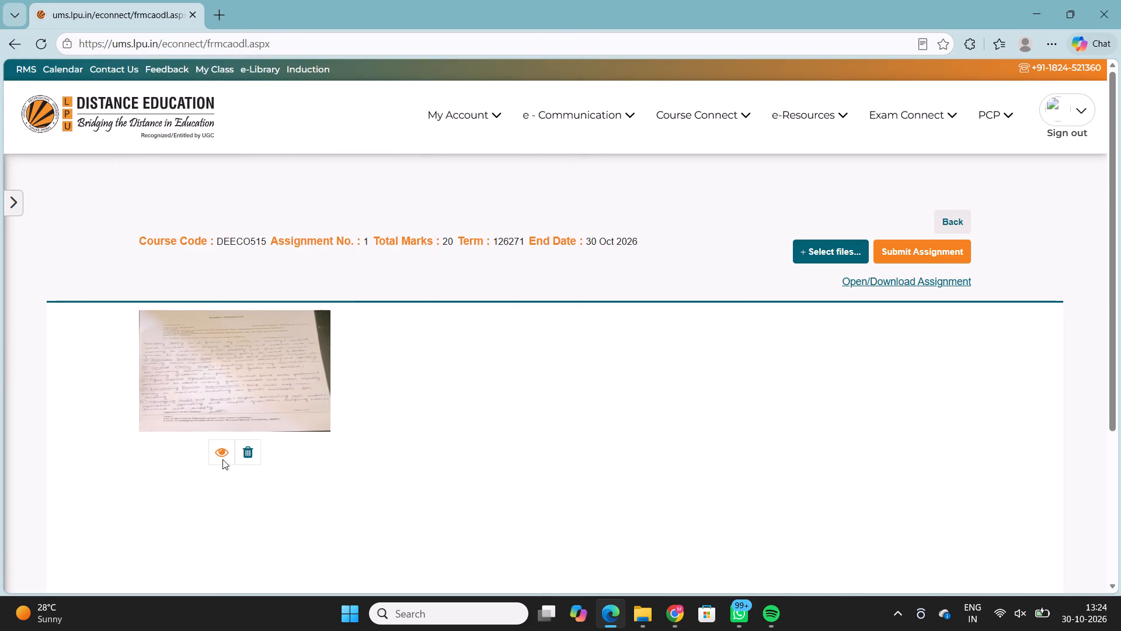
Preview the added monetary policy page image twice, closing the preview each time.
{"action": "left_click", "coordinate": [221, 459]}
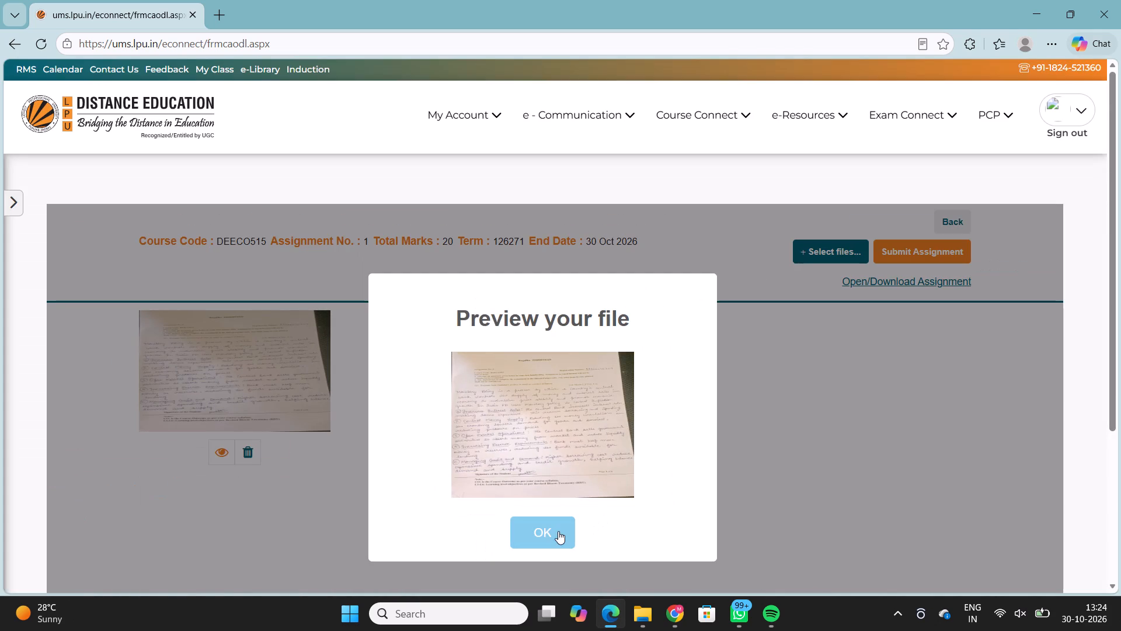
{"action": "left_click", "coordinate": [558, 531]}
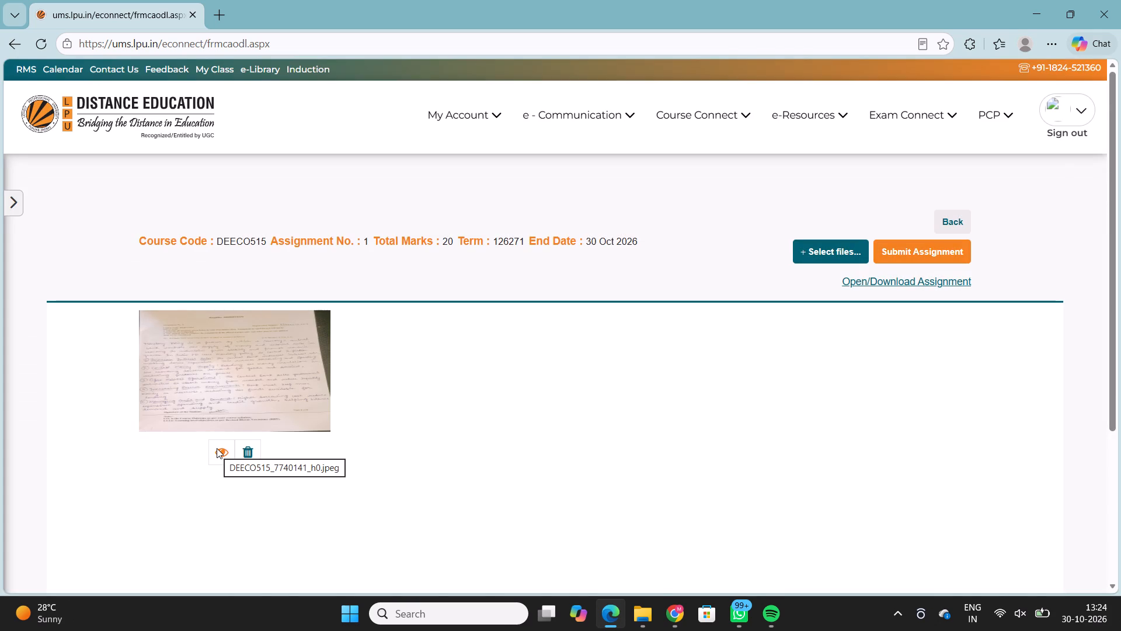
{"action": "left_click", "coordinate": [217, 448]}
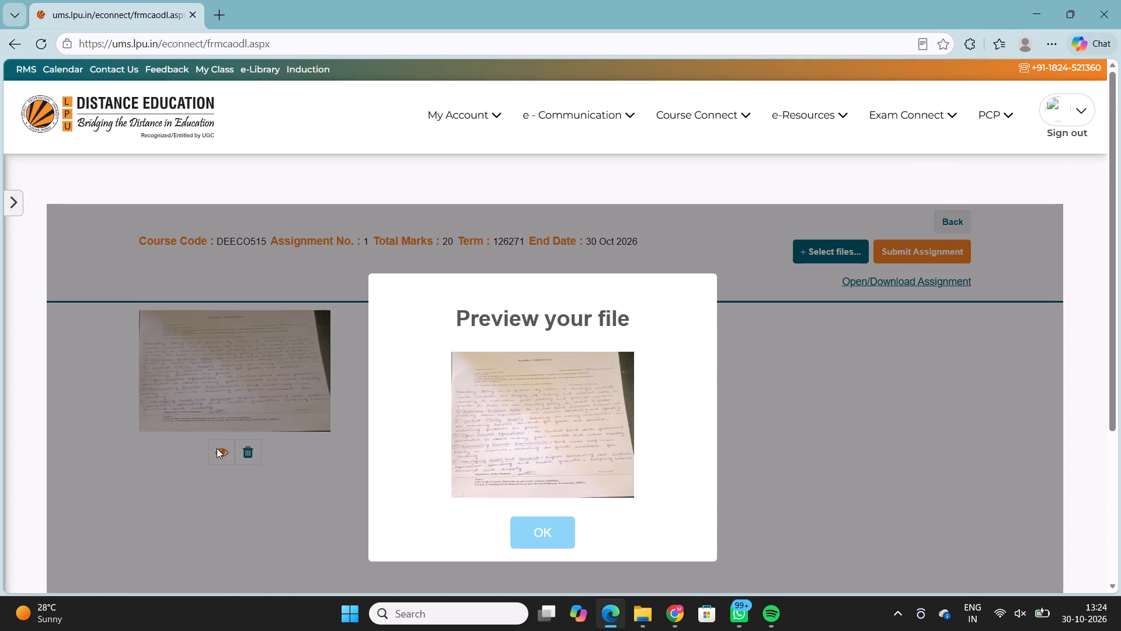
{"action": "left_click", "coordinate": [530, 531]}
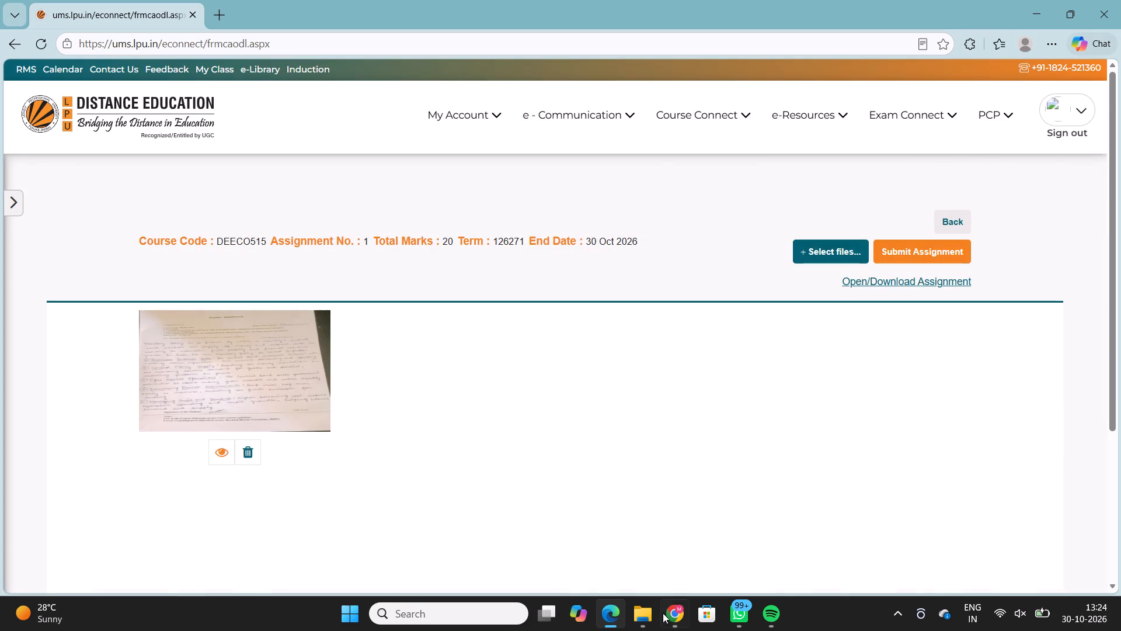
Switch to Google Photos in Chrome and compare the monetary policy and fiscal policy page photos, including their assignment and page numbers.
{"action": "left_click", "coordinate": [664, 622]}
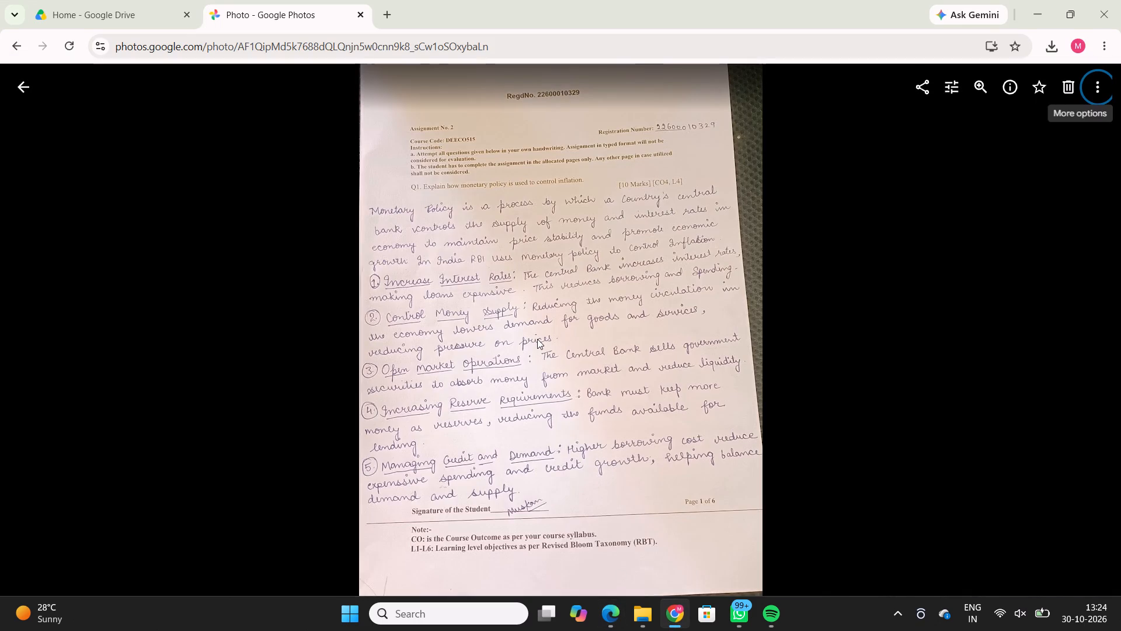
{"action": "key", "text": "Left"}
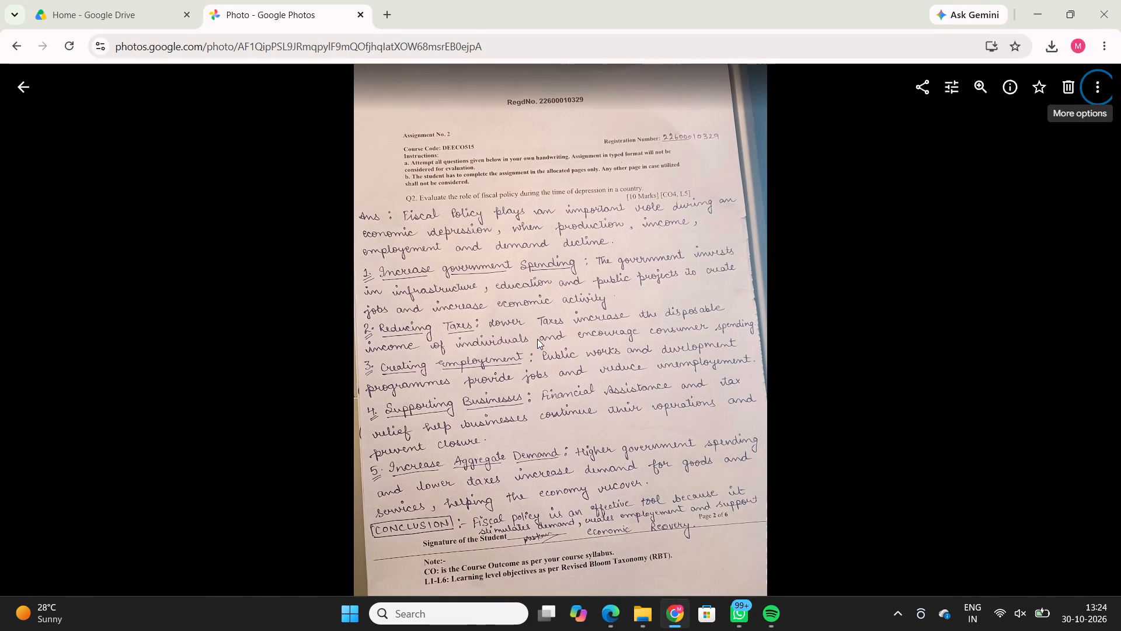
{"action": "key", "text": "Right"}
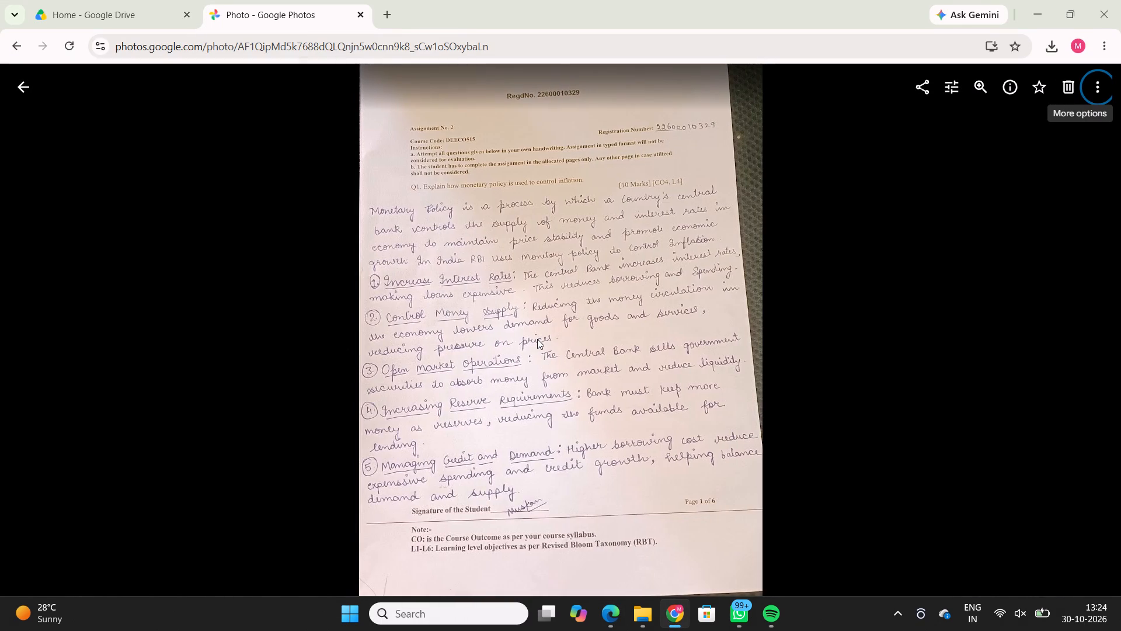
{"action": "key", "text": "Left"}
{"action": "key", "text": "Right"}
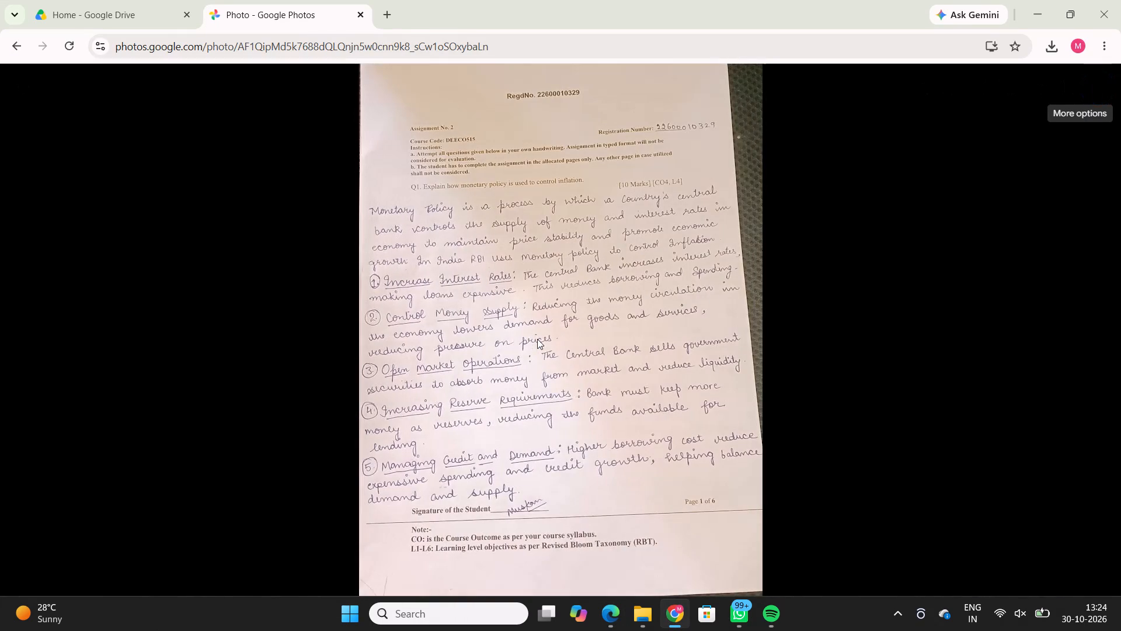
{"action": "key", "text": "Left"}
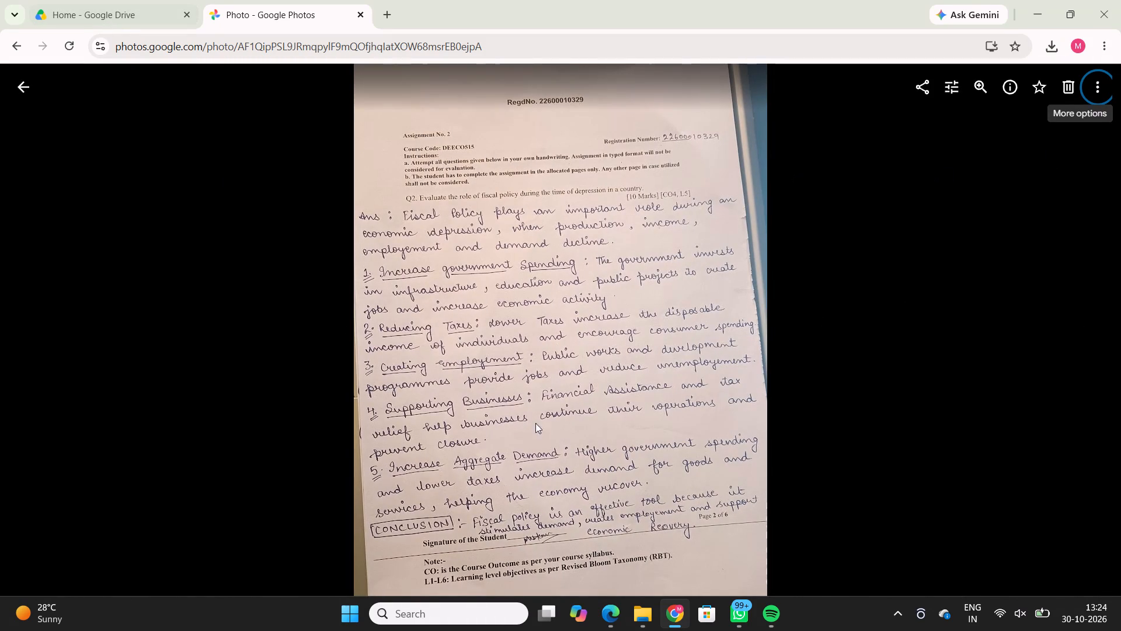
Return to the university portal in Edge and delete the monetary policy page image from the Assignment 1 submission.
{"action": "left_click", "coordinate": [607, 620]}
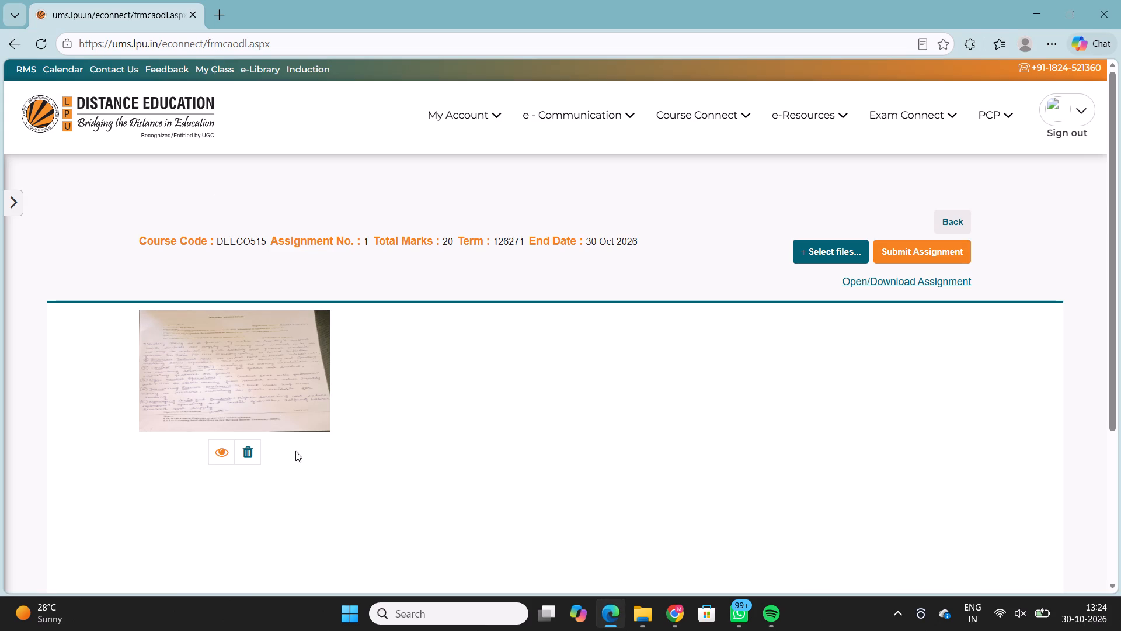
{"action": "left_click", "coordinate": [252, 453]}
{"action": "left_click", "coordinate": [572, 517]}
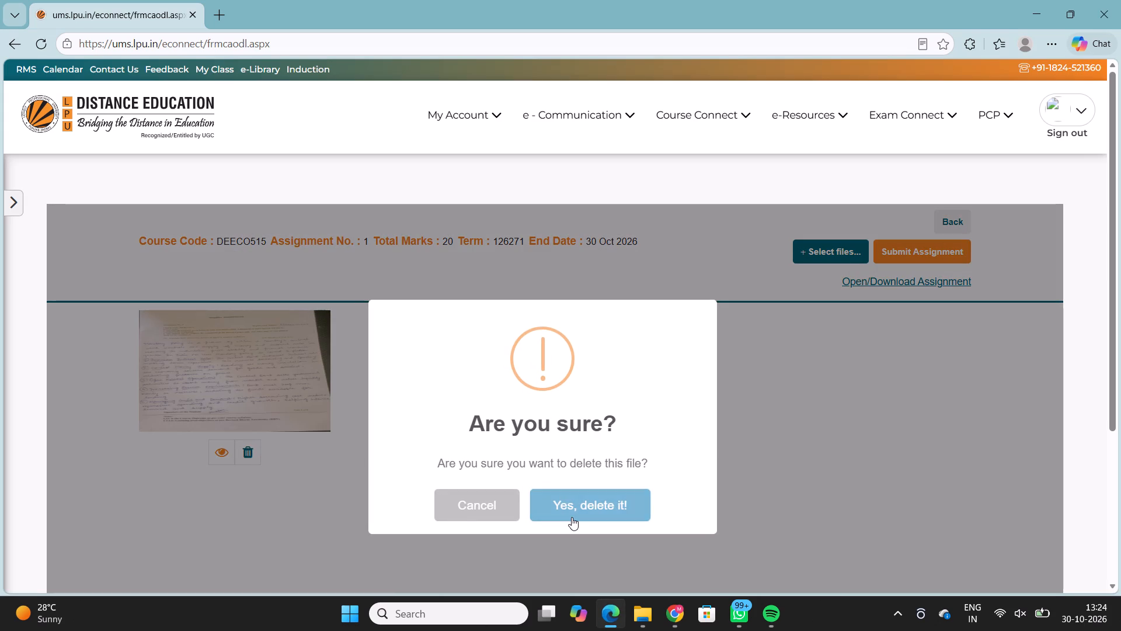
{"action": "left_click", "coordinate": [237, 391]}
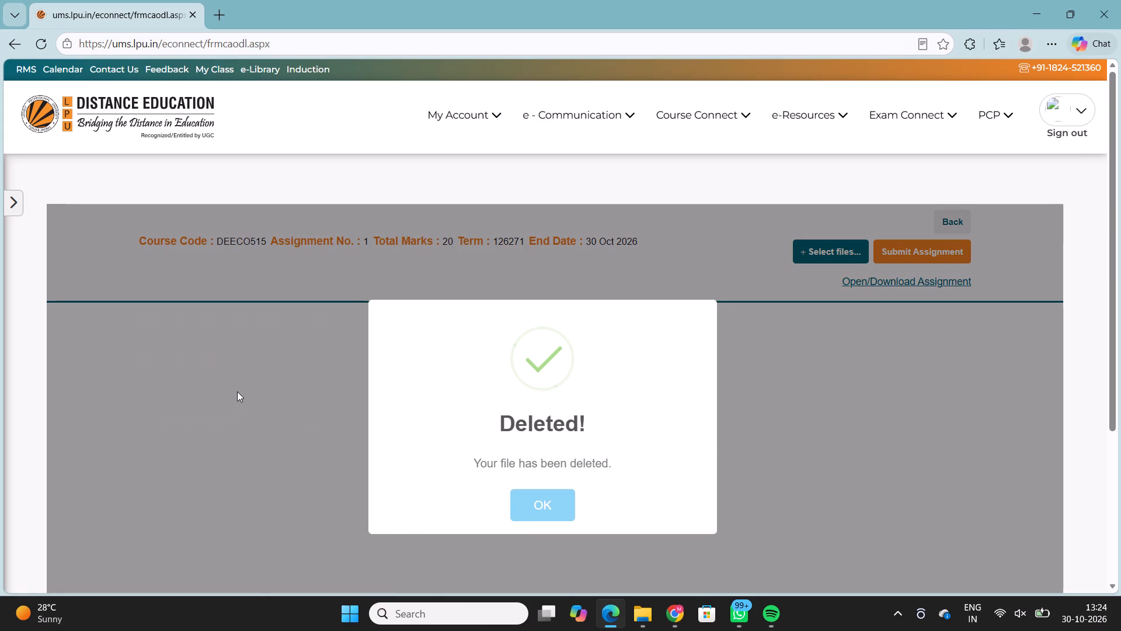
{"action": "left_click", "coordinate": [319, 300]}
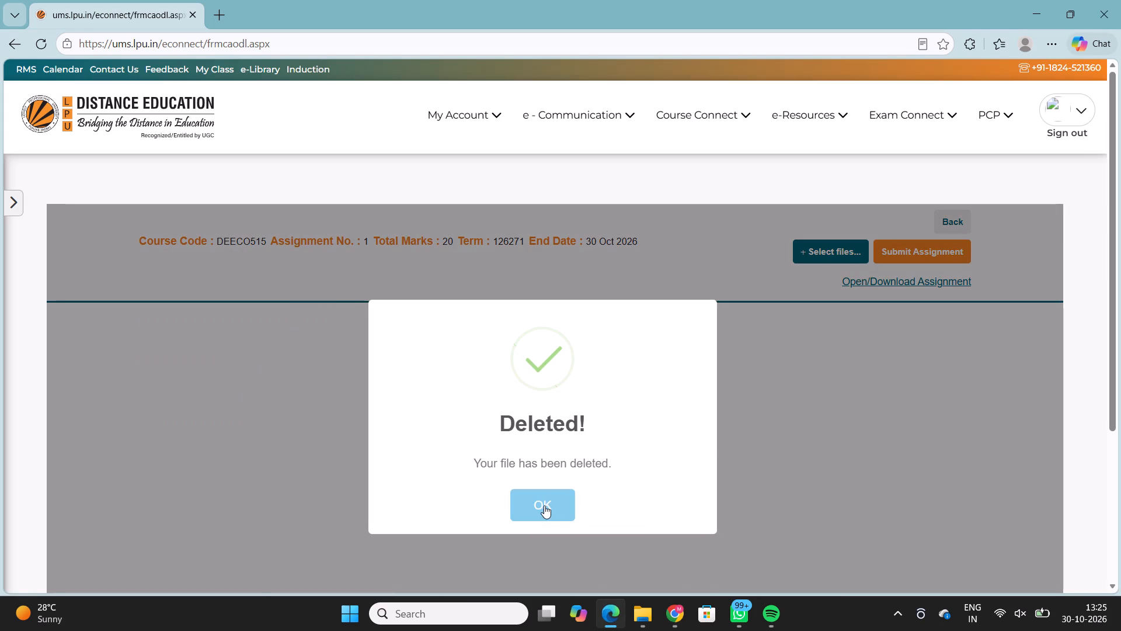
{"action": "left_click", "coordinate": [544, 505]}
Leave the Assignment 1 submission and open the upload page for DEECO515 Assignment 2.
{"action": "left_click", "coordinate": [4, 44]}
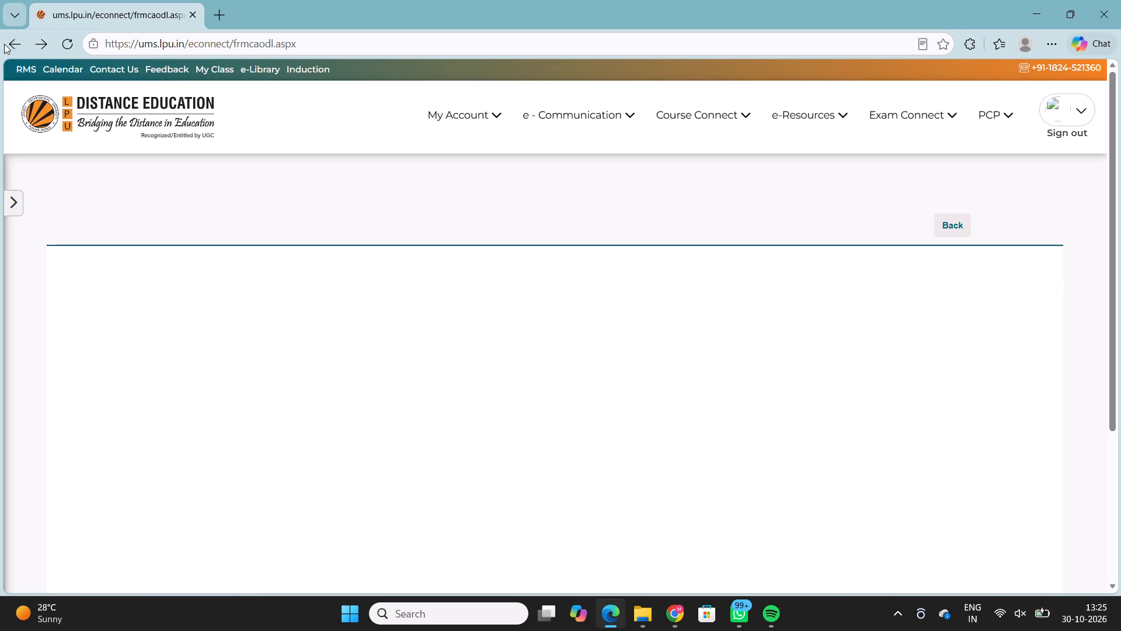
{"action": "left_click", "coordinate": [312, 446]}
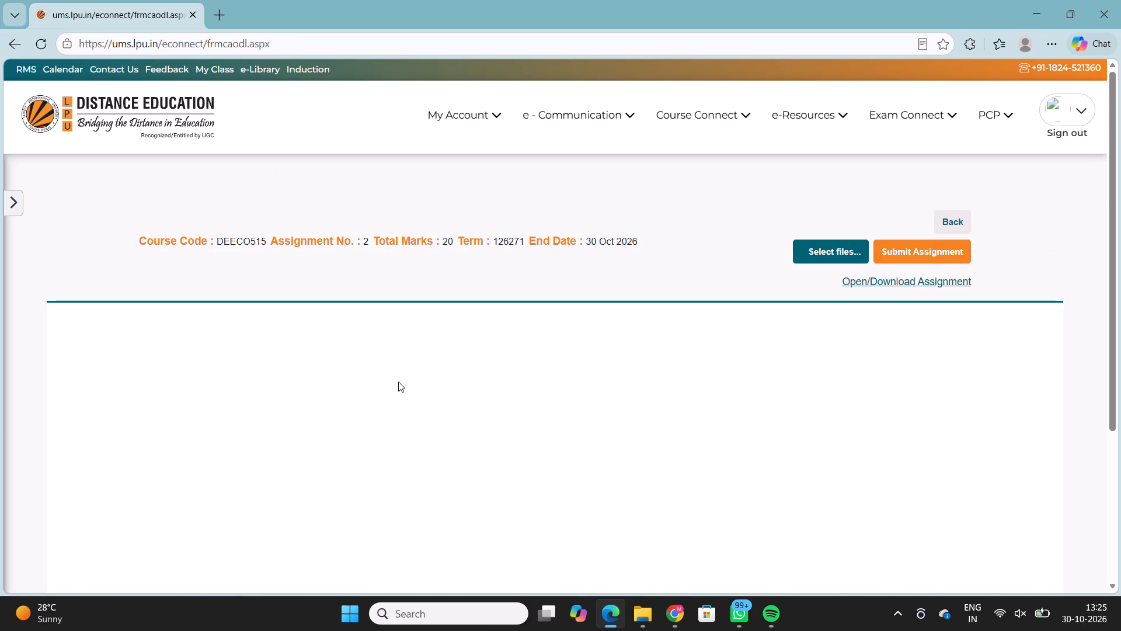
Add the images IMG_20261030_131000 and IMG_20261030_131349 from Downloads to the DEECO515 Assignment 2 submission, in that order.
{"action": "left_click", "coordinate": [813, 258]}
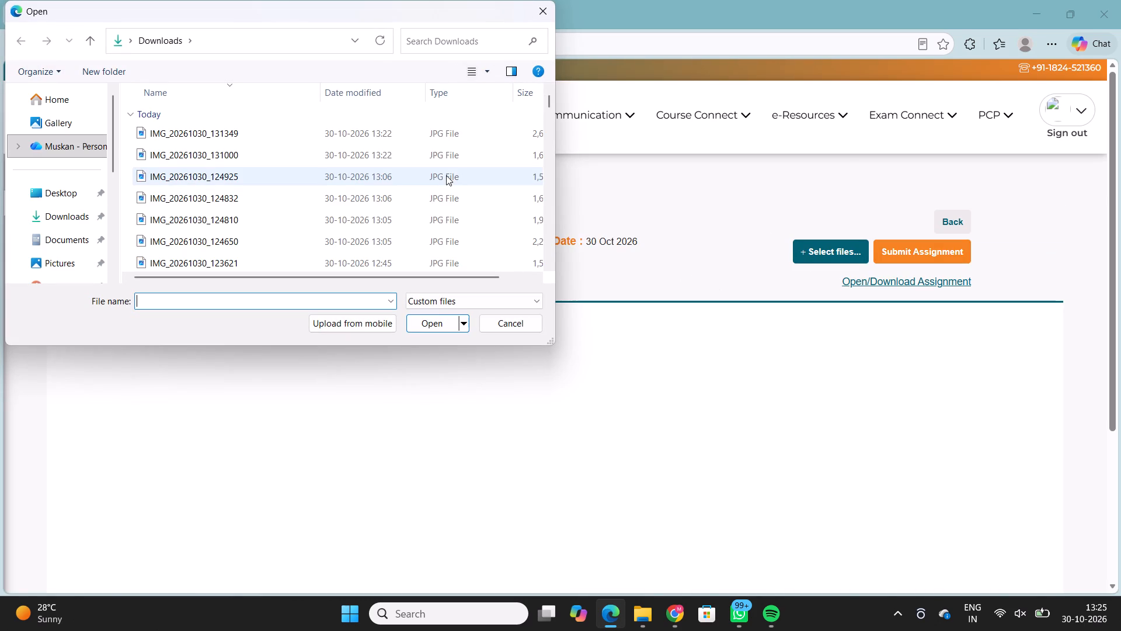
{"action": "double_click", "coordinate": [444, 163]}
{"action": "left_click", "coordinate": [800, 245]}
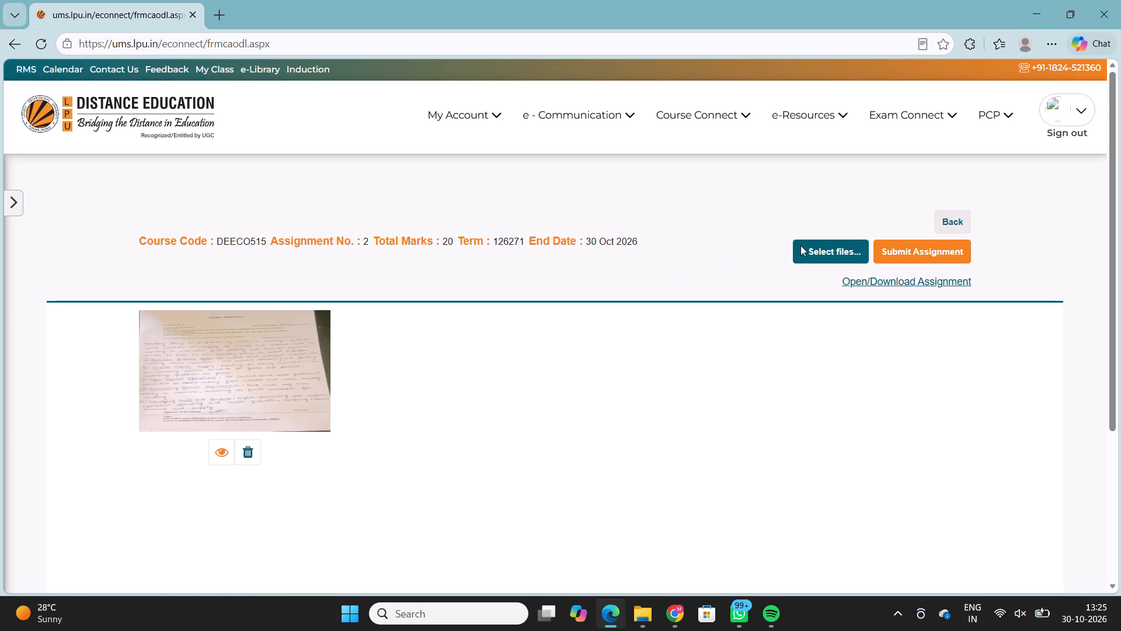
{"action": "double_click", "coordinate": [394, 134]}
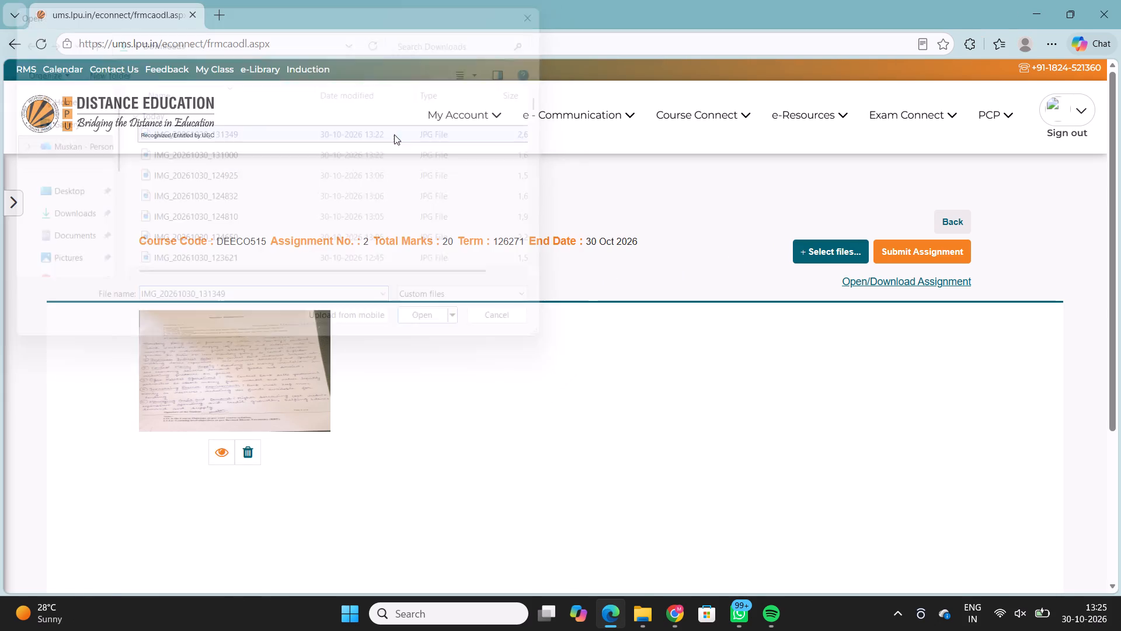
Preview the monetary policy and fiscal policy page images in the Assignment 2 submission, closing each preview.
{"action": "left_click", "coordinate": [219, 448]}
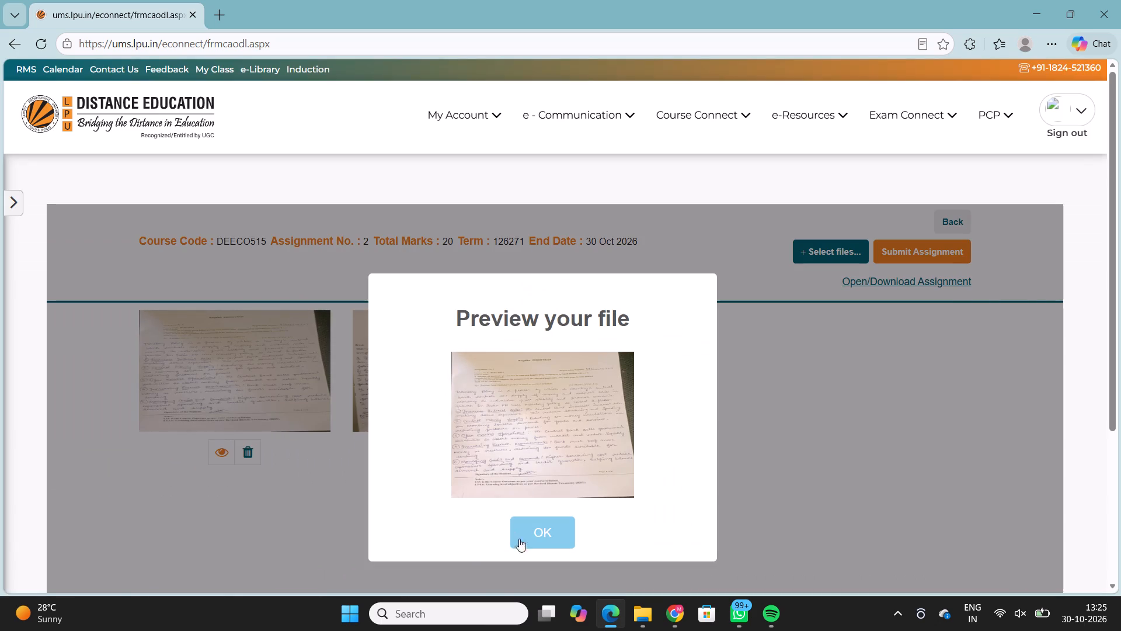
{"action": "left_click", "coordinate": [527, 543]}
{"action": "left_click", "coordinate": [402, 355]}
{"action": "double_click", "coordinate": [402, 355]}
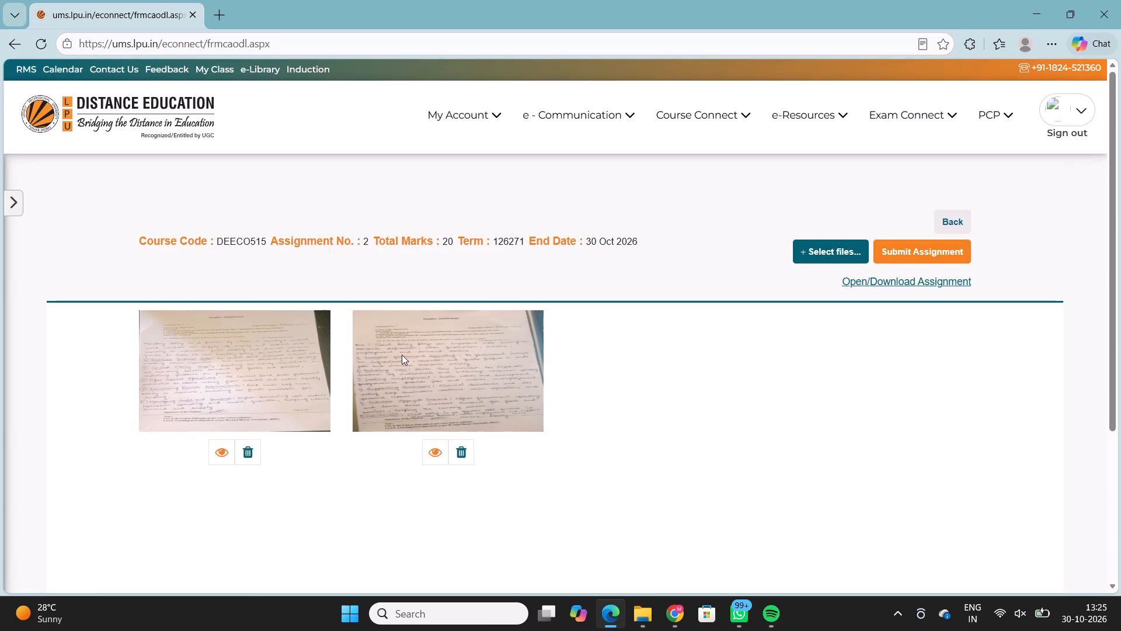
{"action": "left_click", "coordinate": [430, 453]}
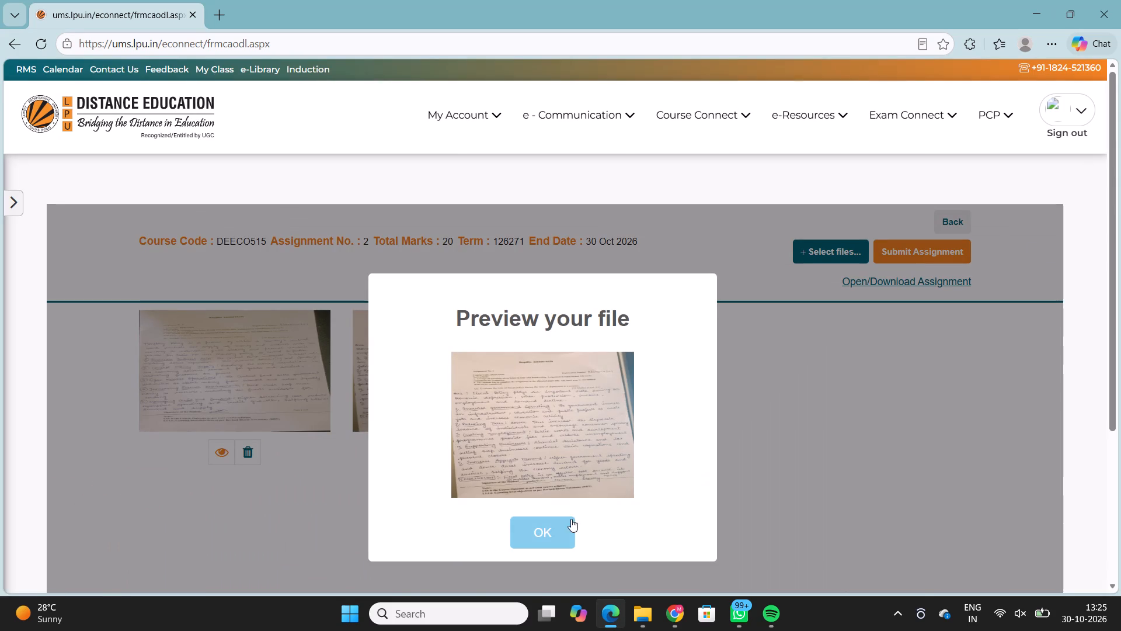
{"action": "left_click", "coordinate": [554, 526]}
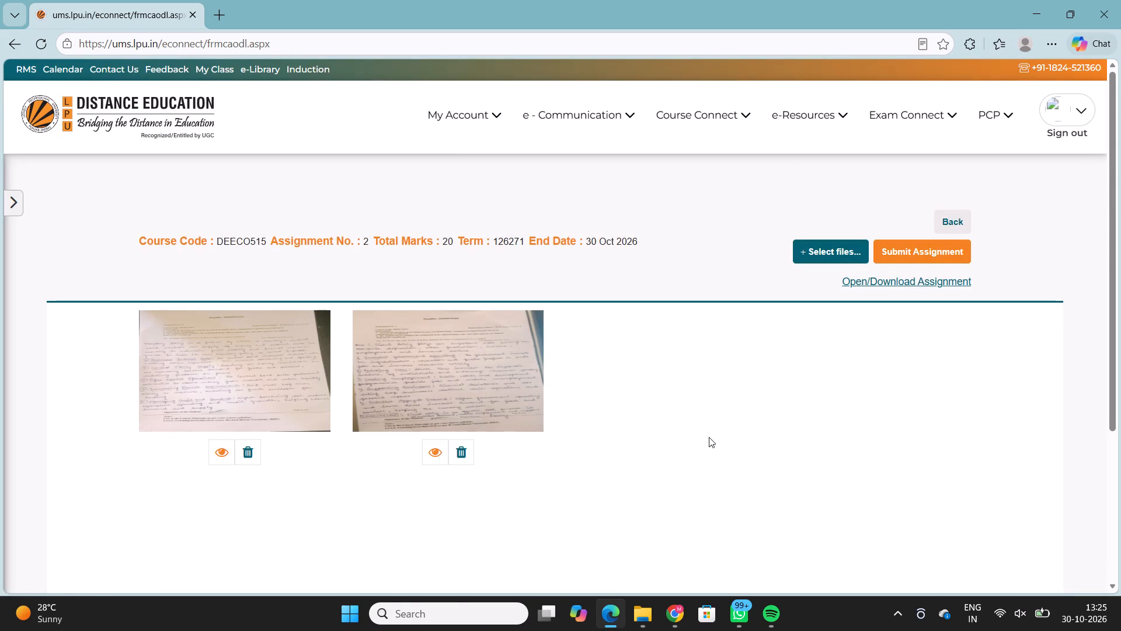
Submit DEECO515 Assignment 2 with both page images and confirm the one-time submission.
{"action": "left_click", "coordinate": [927, 257]}
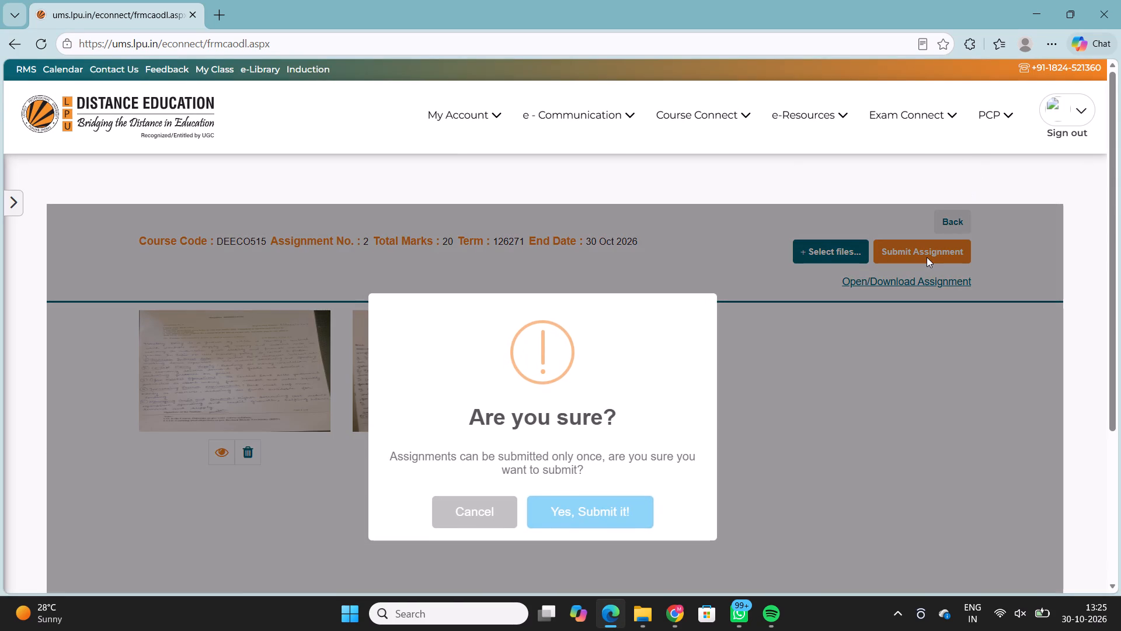
{"action": "left_click", "coordinate": [585, 501]}
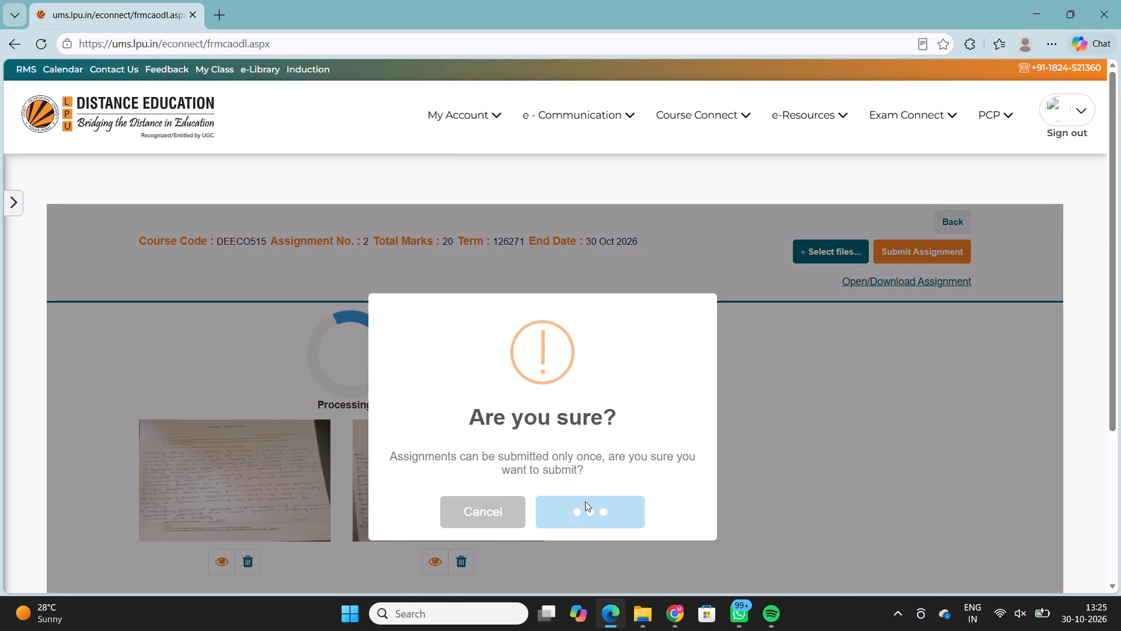
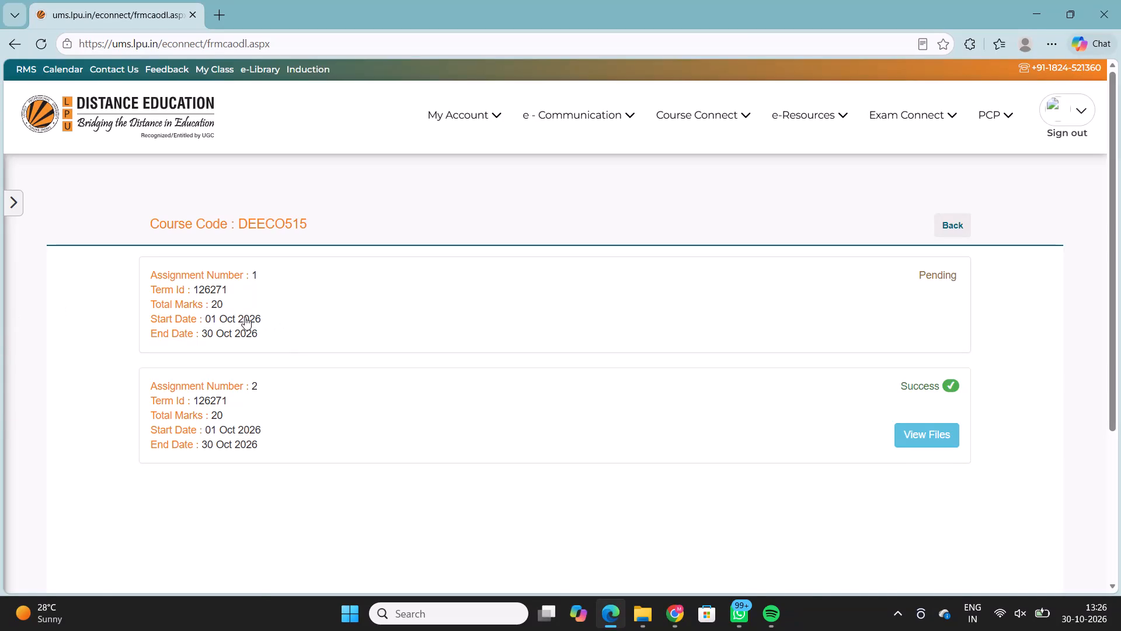
Download the DEECO515 Assignment 1 question paper from its upload page and open the downloaded PDF.
{"action": "double_click", "coordinate": [213, 278]}
{"action": "scroll", "coordinate": [553, 454], "scroll_direction": "down", "scroll_amount": 1}
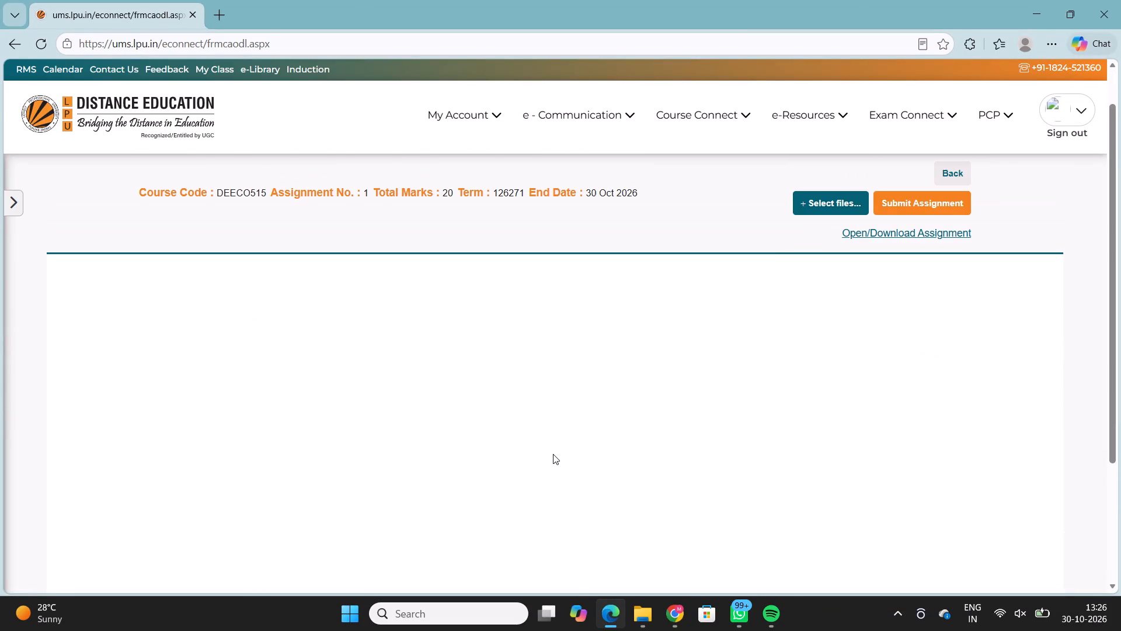
{"action": "scroll", "coordinate": [553, 454], "scroll_direction": "down", "scroll_amount": 1}
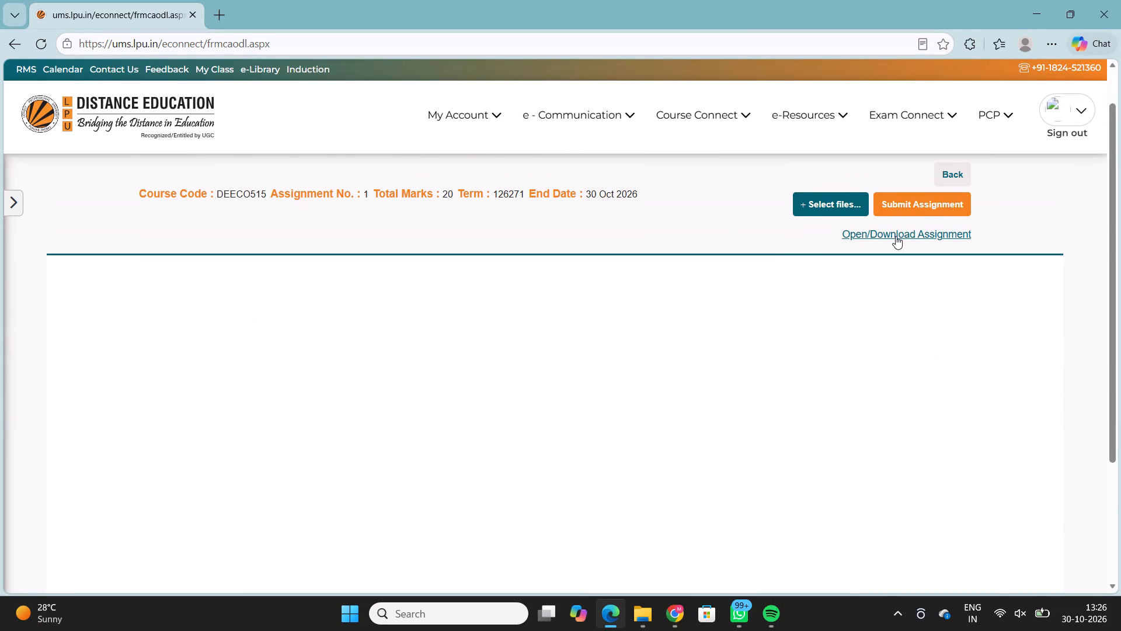
{"action": "double_click", "coordinate": [896, 236]}
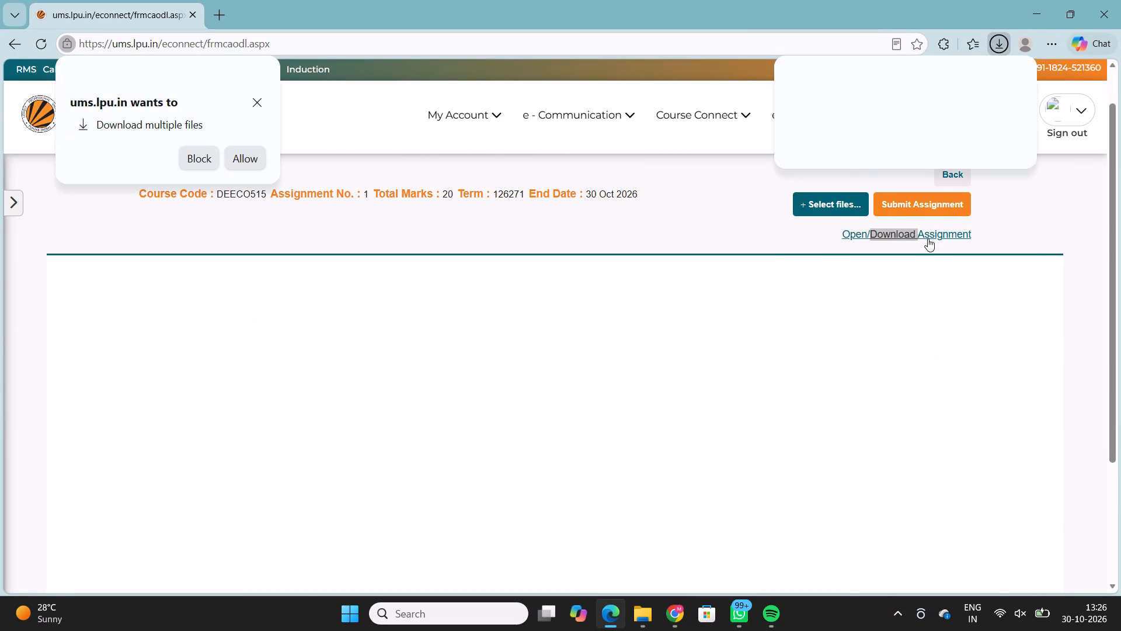
{"action": "left_click", "coordinate": [890, 116]}
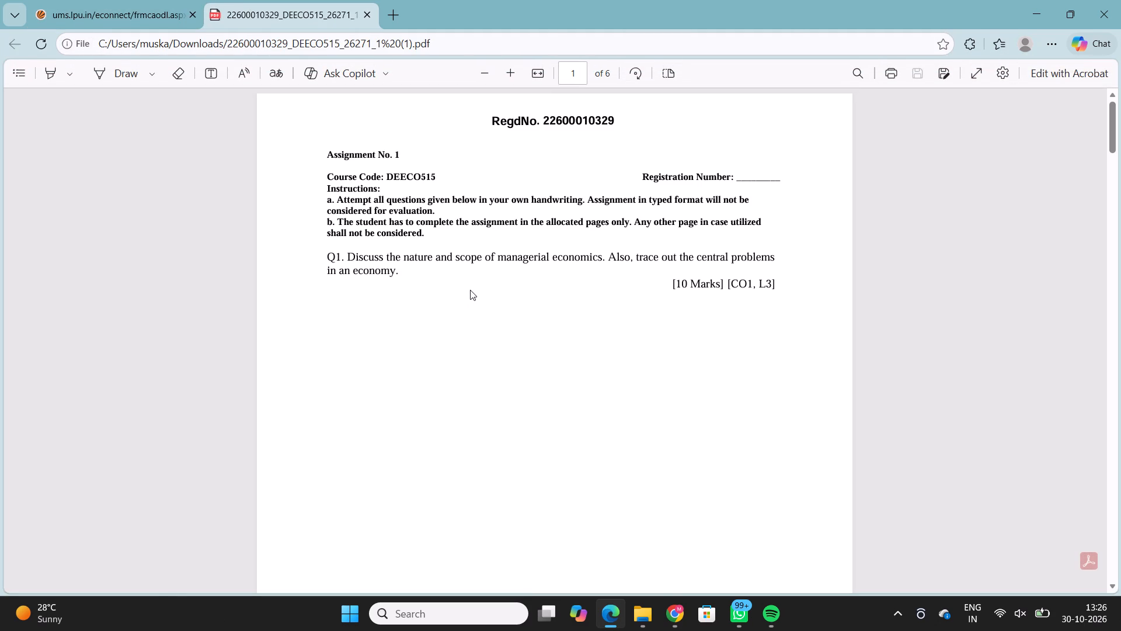
Read through the Assignment 1 PDF to examine the instructions and the questions on its first pages.
{"action": "left_click", "coordinate": [470, 290]}
{"action": "scroll", "coordinate": [470, 290], "scroll_direction": "down", "scroll_amount": 7}
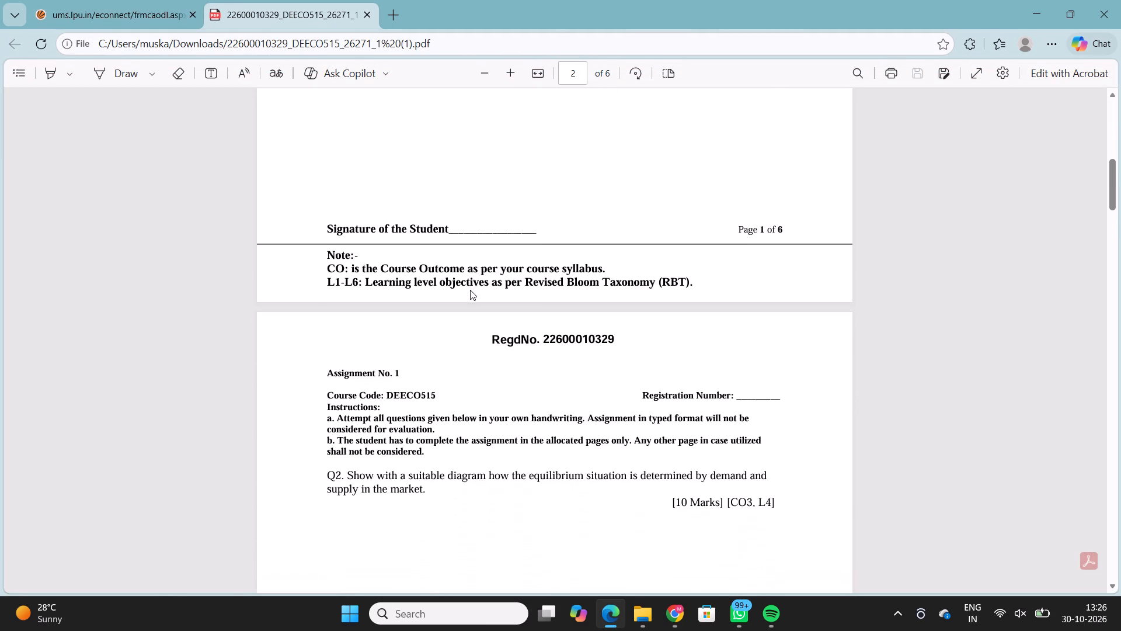
{"action": "scroll", "coordinate": [470, 290], "scroll_direction": "down", "scroll_amount": 4}
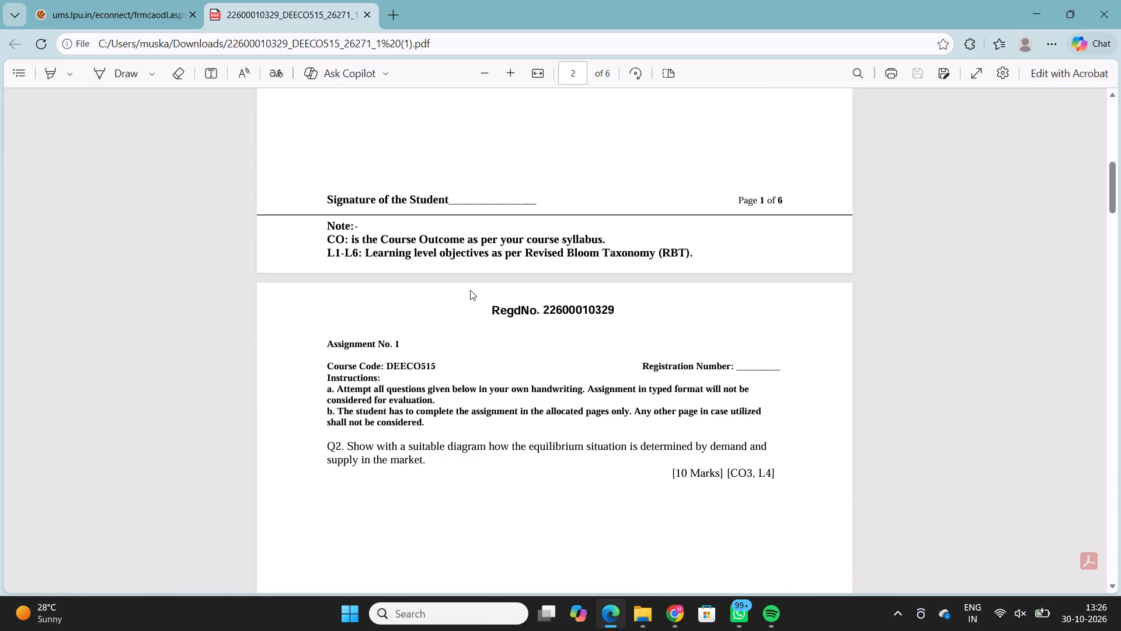
{"action": "scroll", "coordinate": [470, 290], "scroll_direction": "down", "scroll_amount": 6}
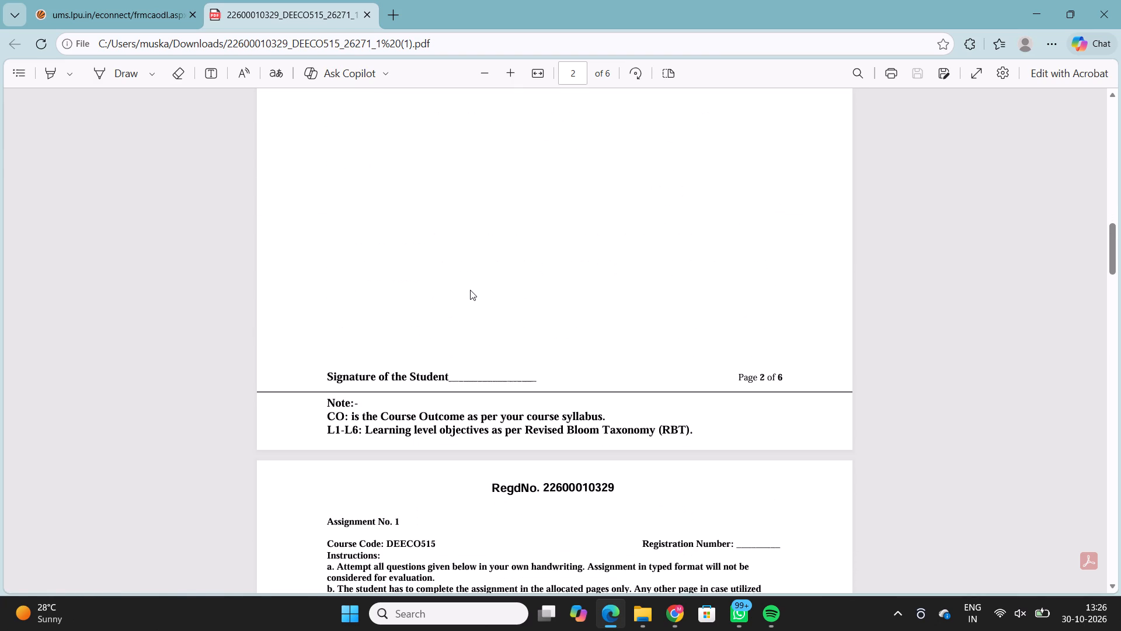
{"action": "scroll", "coordinate": [470, 290], "scroll_direction": "up", "scroll_amount": 3}
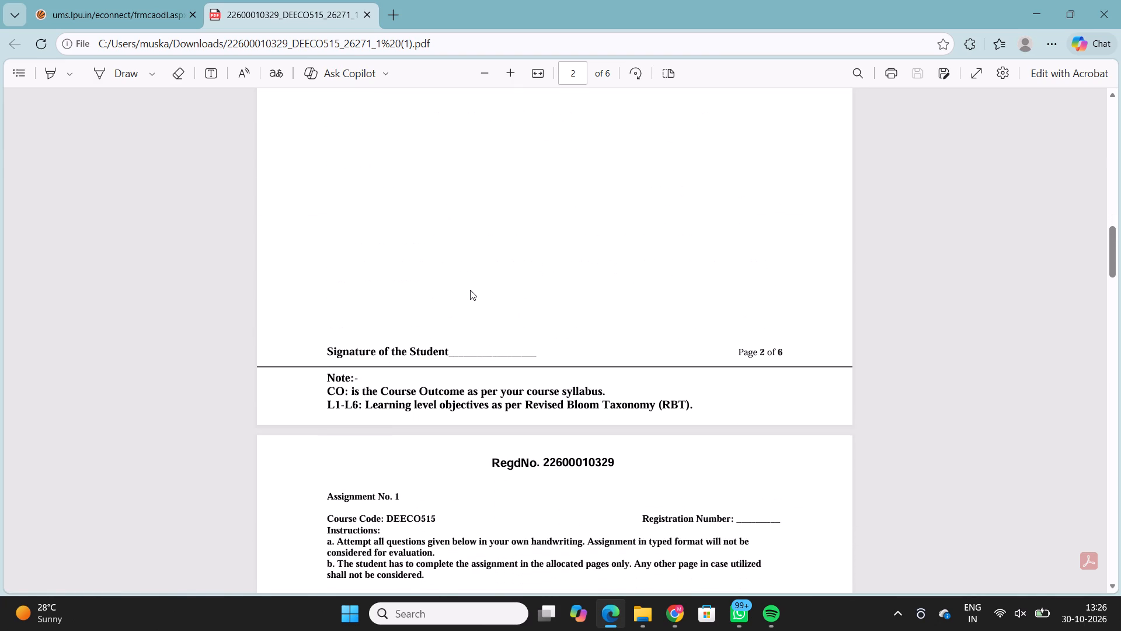
{"action": "scroll", "coordinate": [470, 290], "scroll_direction": "up", "scroll_amount": 2}
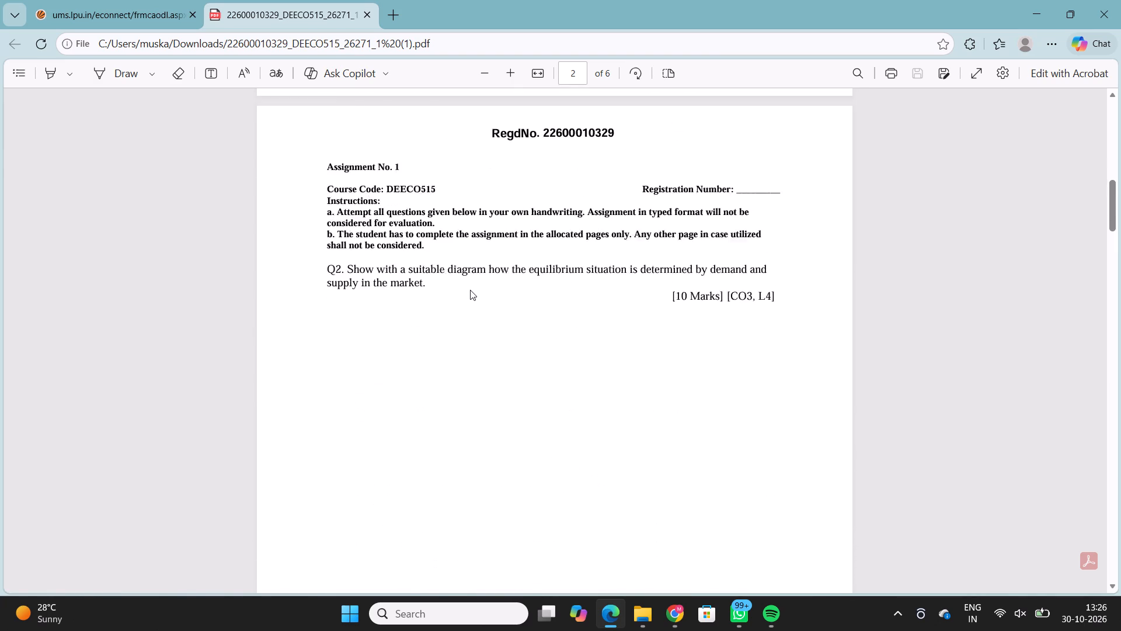
{"action": "scroll", "coordinate": [470, 290], "scroll_direction": "down", "scroll_amount": 3}
{"action": "scroll", "coordinate": [470, 290], "scroll_direction": "up", "scroll_amount": 6}
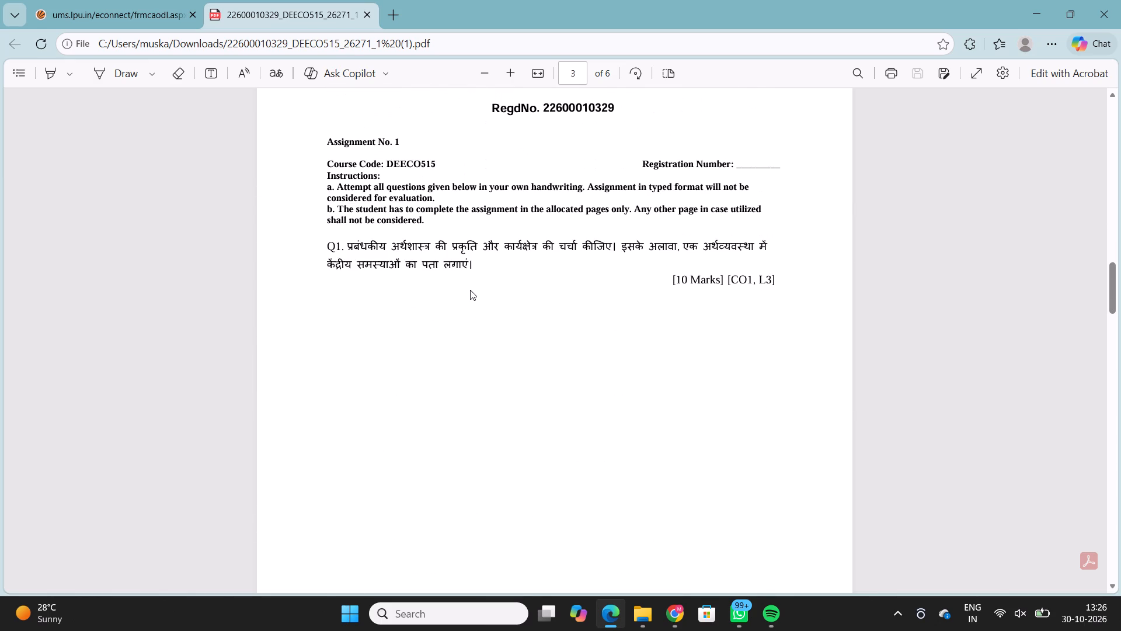
{"action": "scroll", "coordinate": [470, 290], "scroll_direction": "up", "scroll_amount": 10}
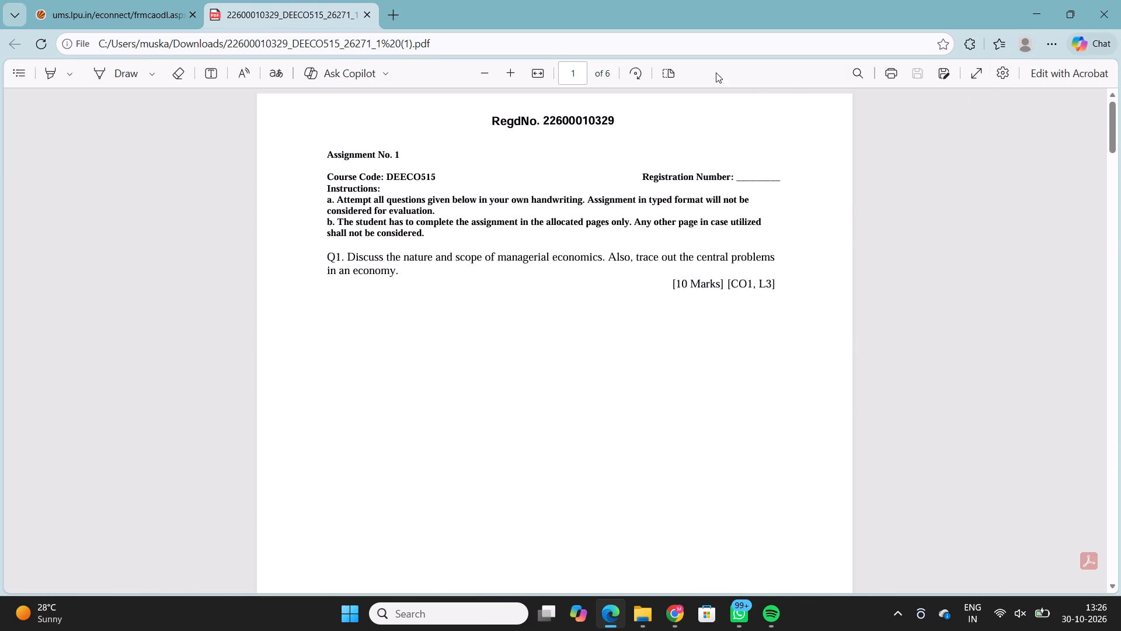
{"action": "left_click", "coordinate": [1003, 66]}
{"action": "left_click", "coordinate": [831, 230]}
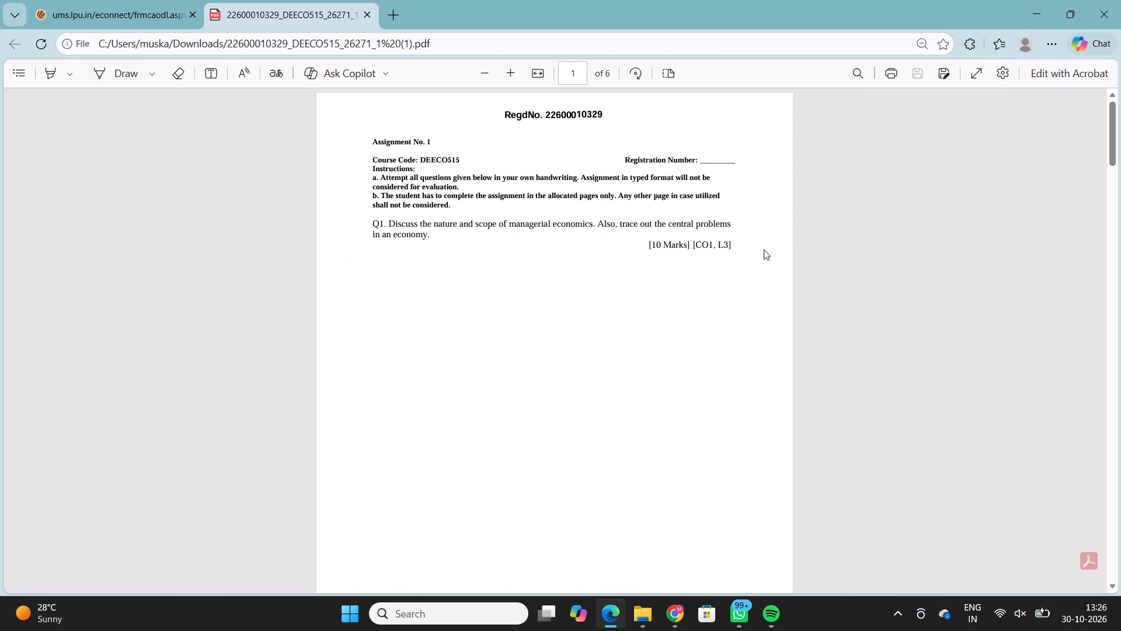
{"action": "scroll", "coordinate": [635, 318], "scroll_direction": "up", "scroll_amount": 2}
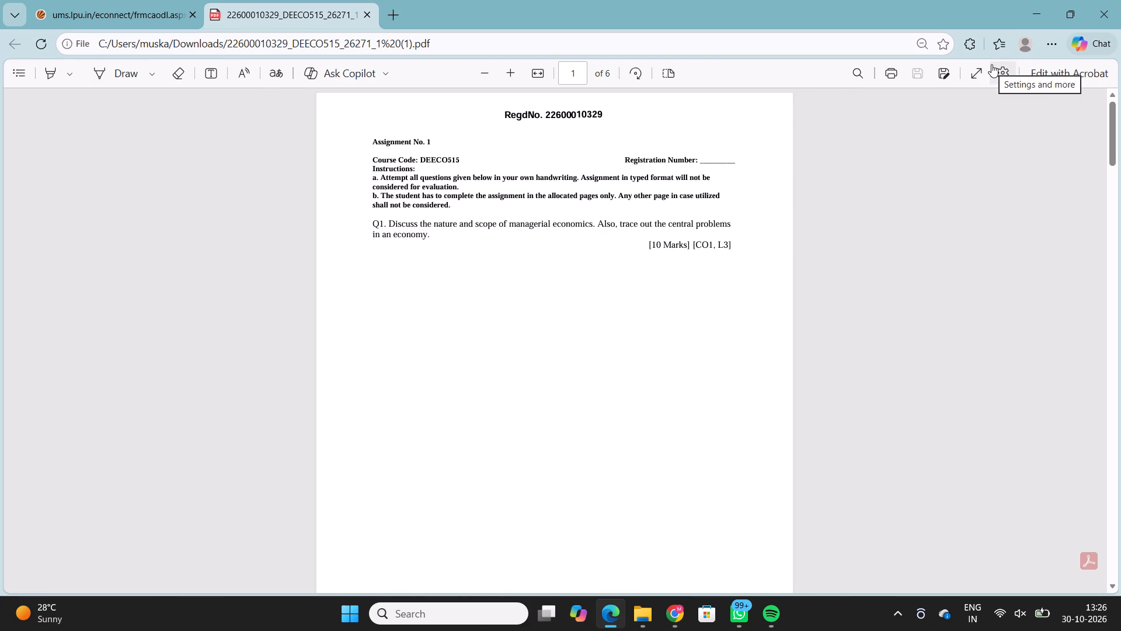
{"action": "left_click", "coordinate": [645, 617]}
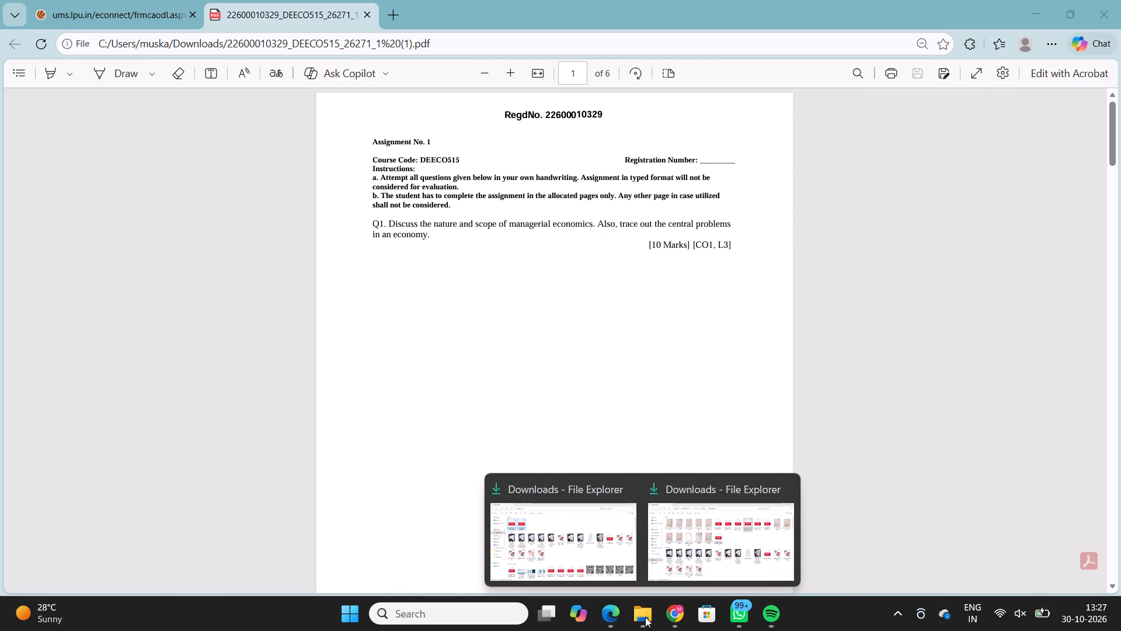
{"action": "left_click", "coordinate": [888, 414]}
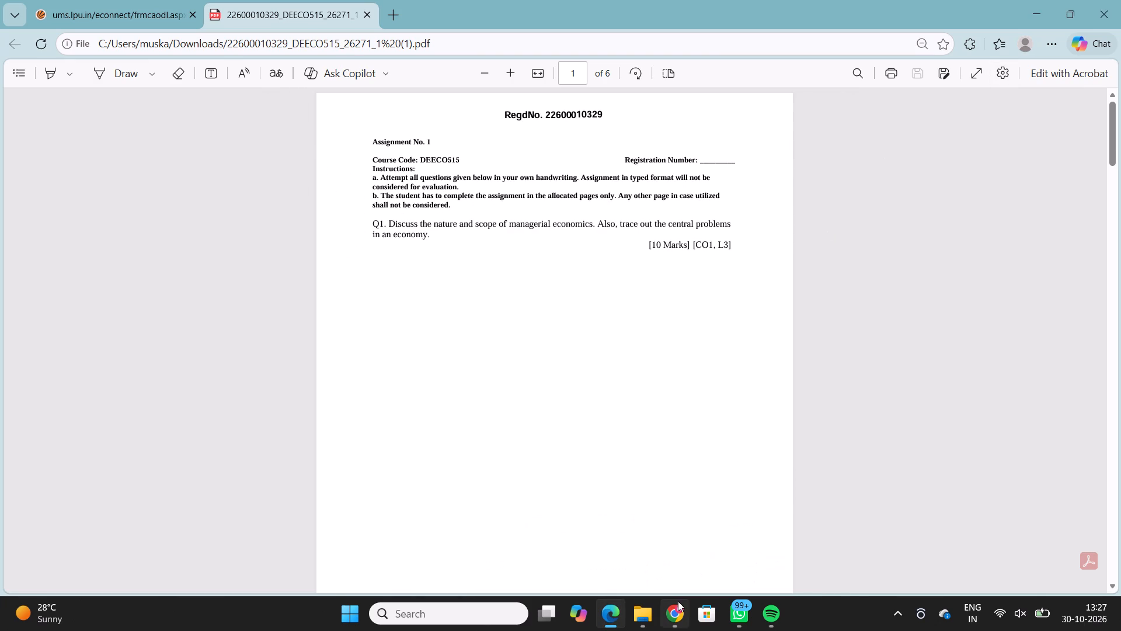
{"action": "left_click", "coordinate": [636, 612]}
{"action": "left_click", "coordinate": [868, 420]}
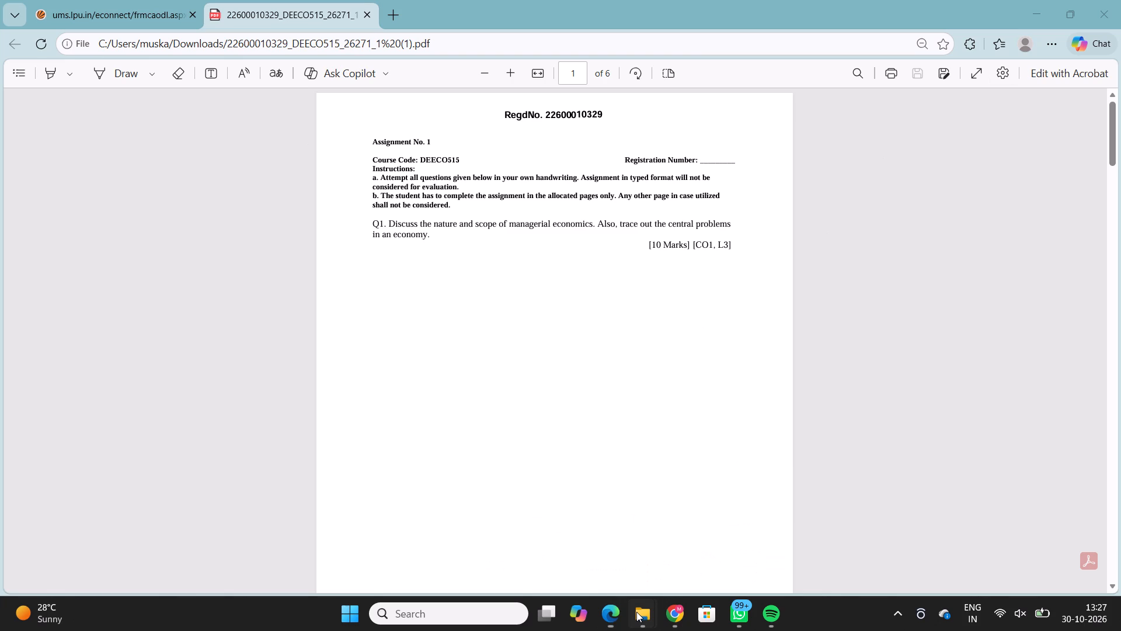
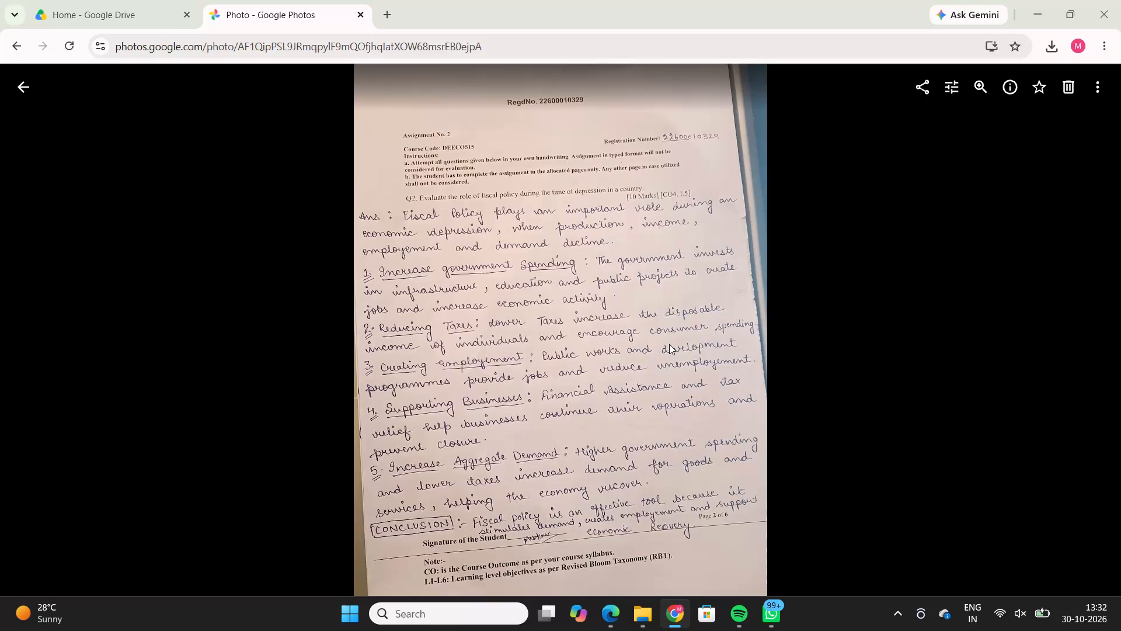
Return to the Google Photos library and reload it to bring in today's newly photographed assignment pages.
{"action": "left_click", "coordinate": [13, 82]}
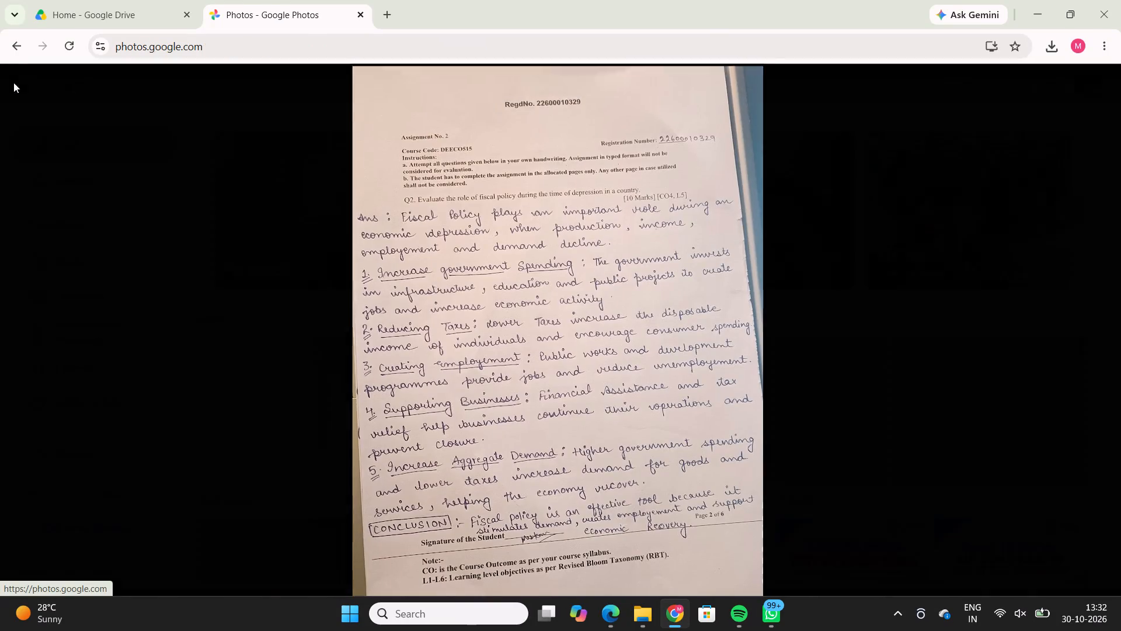
{"action": "scroll", "coordinate": [417, 397], "scroll_direction": "right", "scroll_amount": 1}
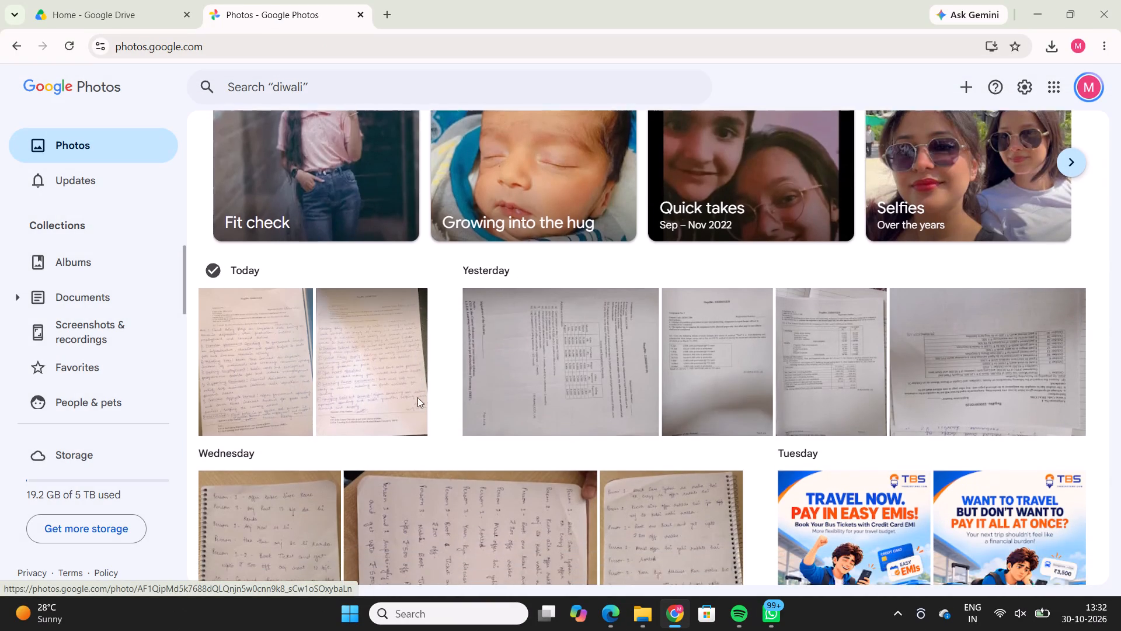
{"action": "scroll", "coordinate": [417, 397], "scroll_direction": "right", "scroll_amount": 1}
{"action": "scroll", "coordinate": [417, 397], "scroll_direction": "up", "scroll_amount": 1}
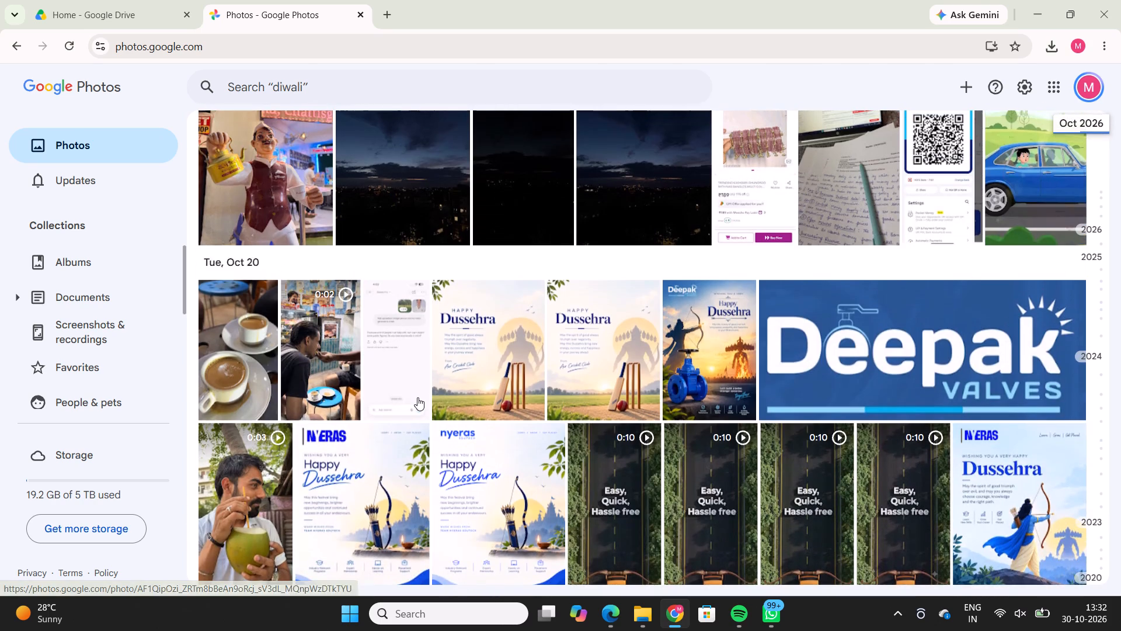
{"action": "scroll", "coordinate": [417, 397], "scroll_direction": "up", "scroll_amount": 4}
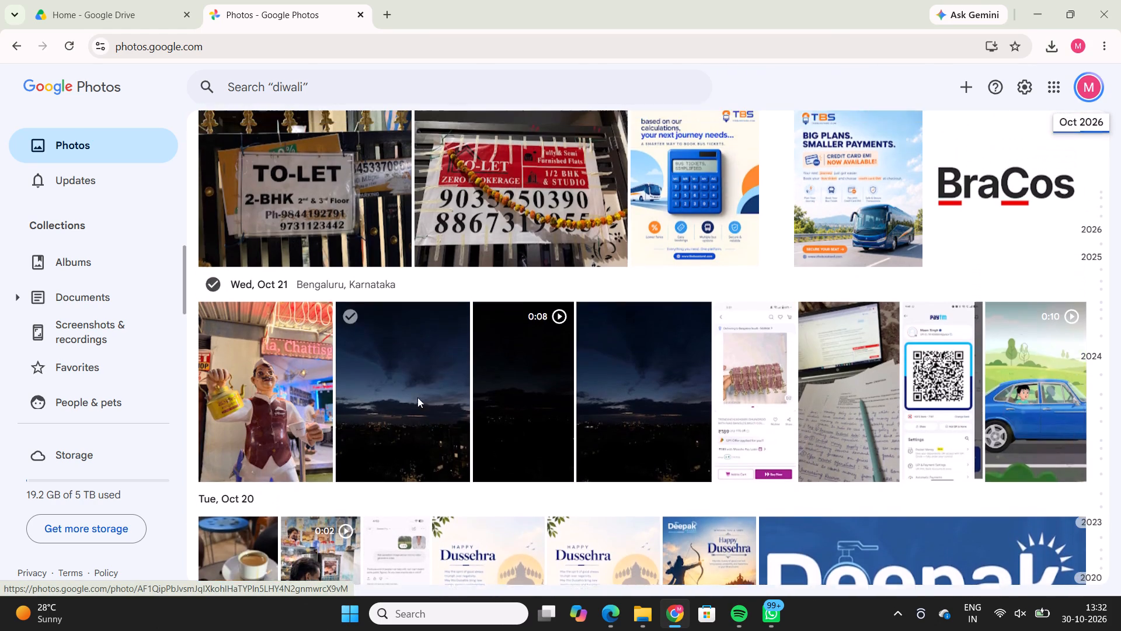
{"action": "scroll", "coordinate": [417, 397], "scroll_direction": "up", "scroll_amount": 8}
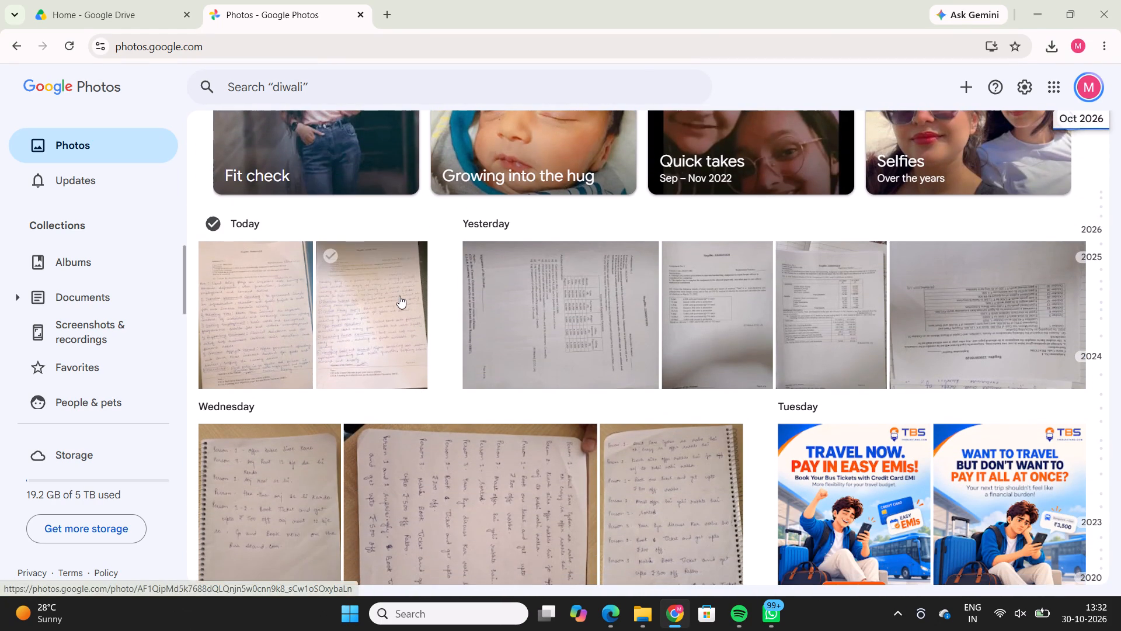
{"action": "left_click", "coordinate": [74, 37]}
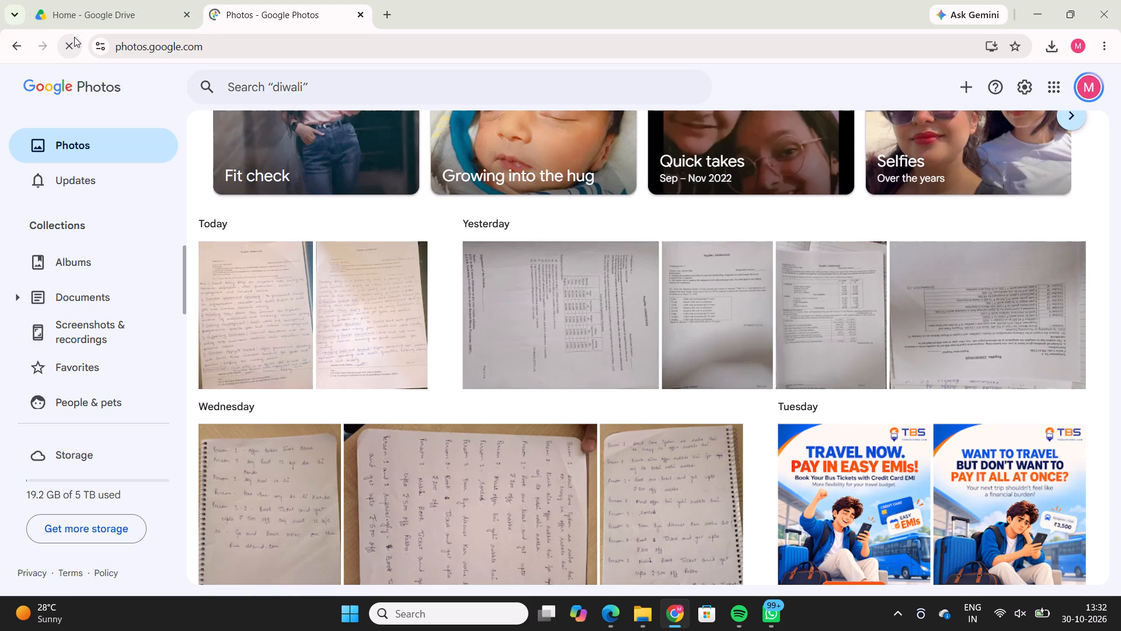
{"action": "scroll", "coordinate": [289, 415], "scroll_direction": "down", "scroll_amount": 1}
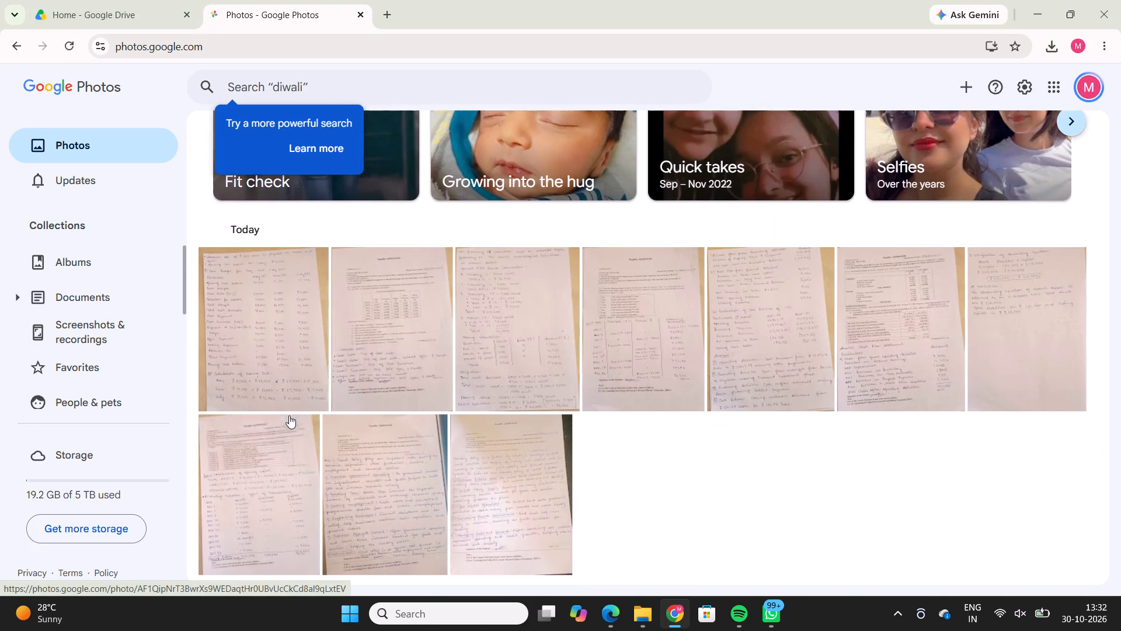
{"action": "scroll", "coordinate": [289, 415], "scroll_direction": "down", "scroll_amount": 2}
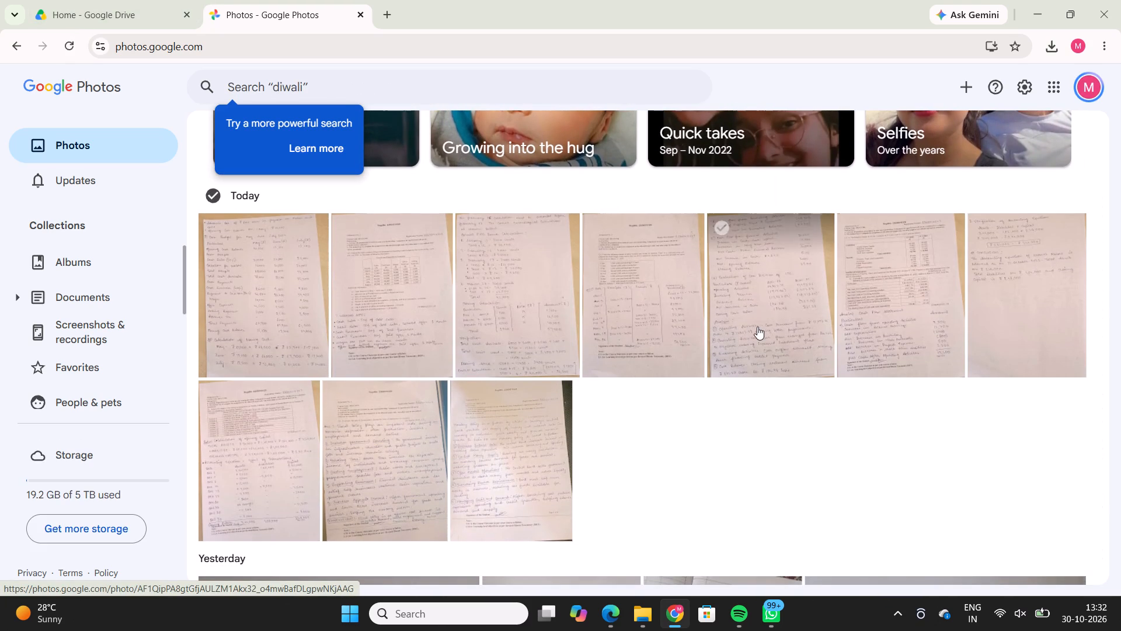
Download the two handwritten DEACC506 Assignment 1 Question 1 pages: the accounting equation table and the verification with conclusion.
{"action": "left_click", "coordinate": [286, 453]}
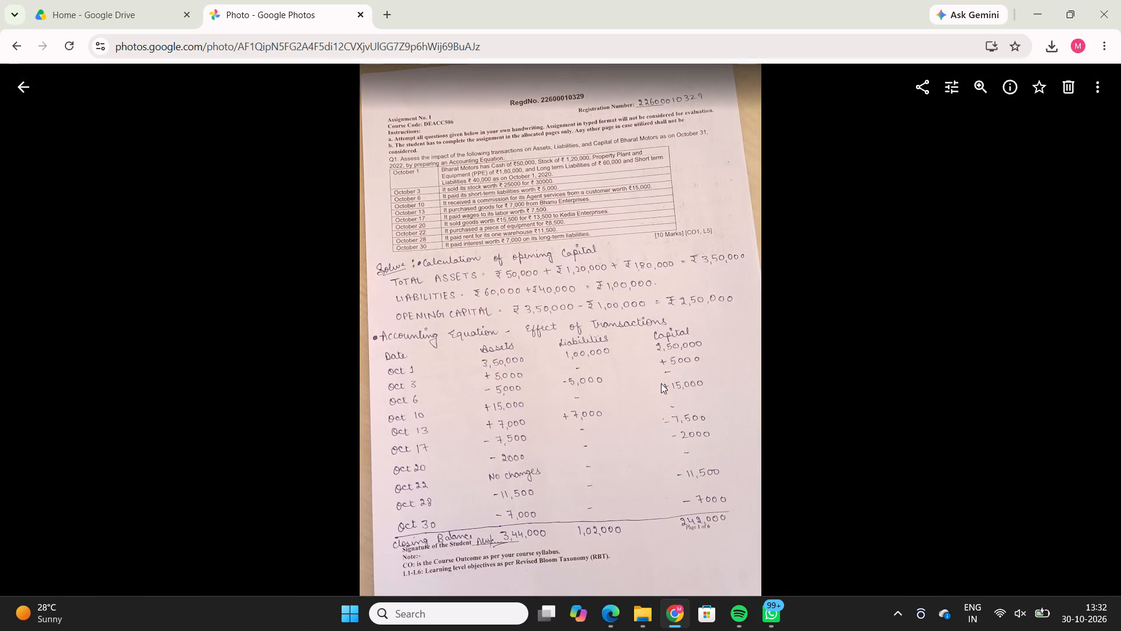
{"action": "left_click", "coordinate": [1099, 94]}
{"action": "left_click", "coordinate": [999, 135]}
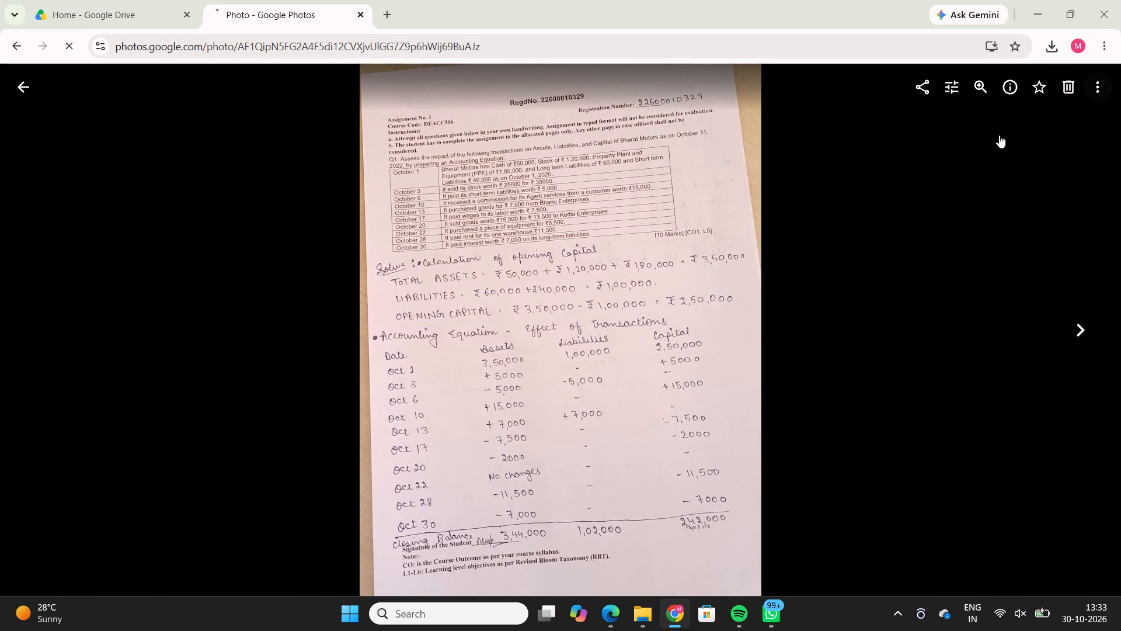
{"action": "key", "text": "Left"}
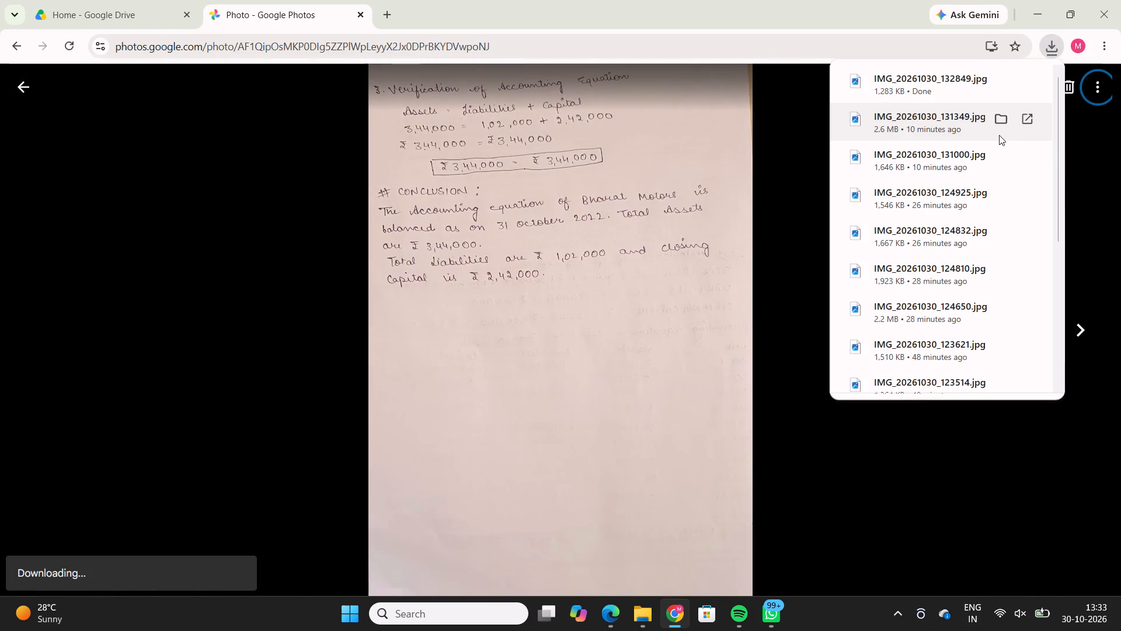
{"action": "left_click", "coordinate": [1091, 80]}
{"action": "left_click", "coordinate": [1012, 114]}
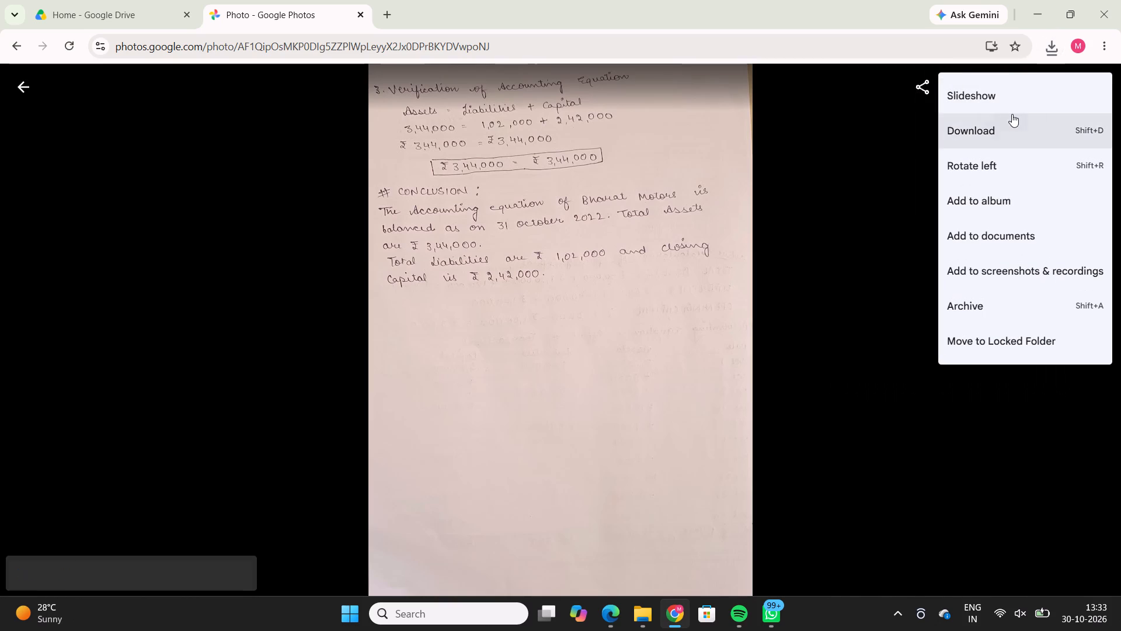
Download the two handwritten Question 2 pages: the ITC cash flow statement and its continuation with the cash position analysis.
{"action": "key", "text": "Left"}
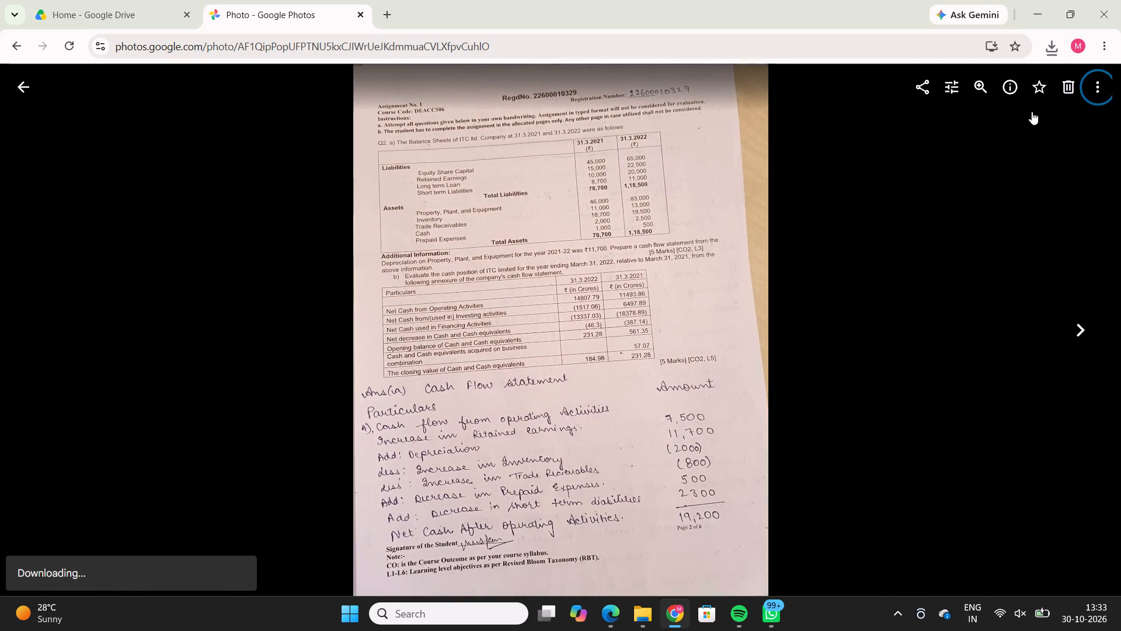
{"action": "left_click", "coordinate": [1089, 79]}
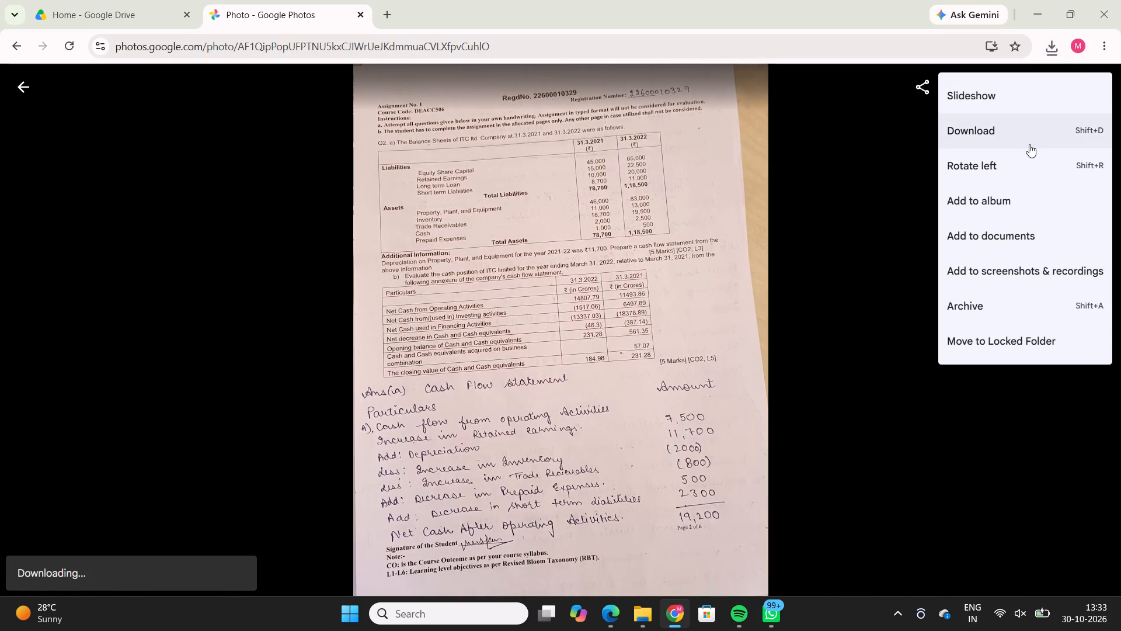
{"action": "left_click", "coordinate": [1029, 144]}
{"action": "key", "text": "Left"}
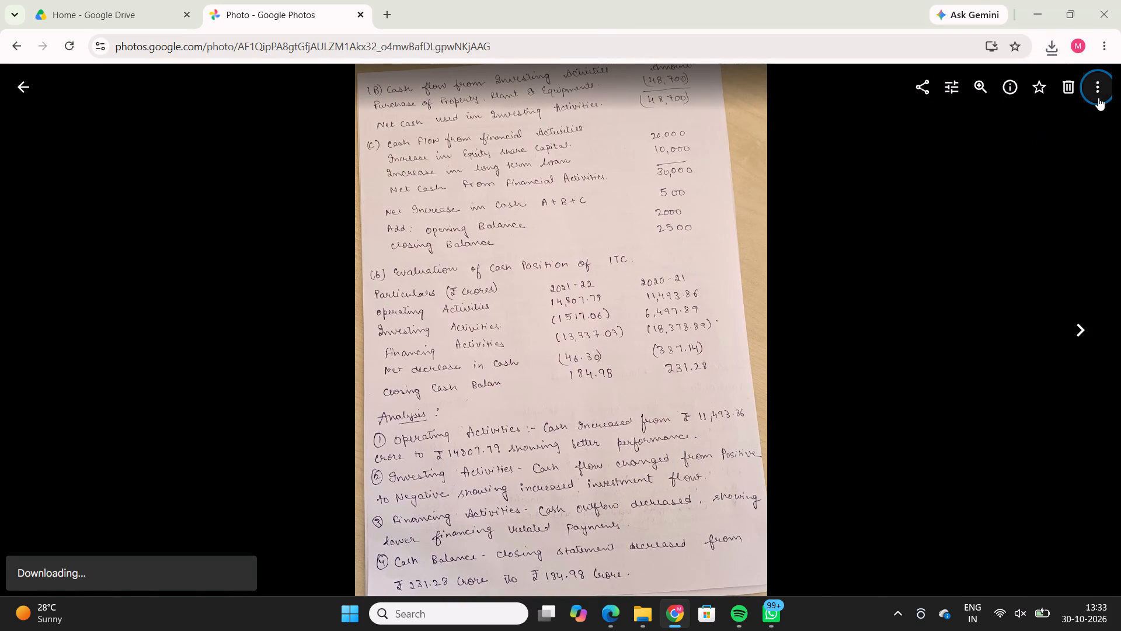
{"action": "left_click", "coordinate": [1100, 95]}
{"action": "left_click", "coordinate": [1047, 129]}
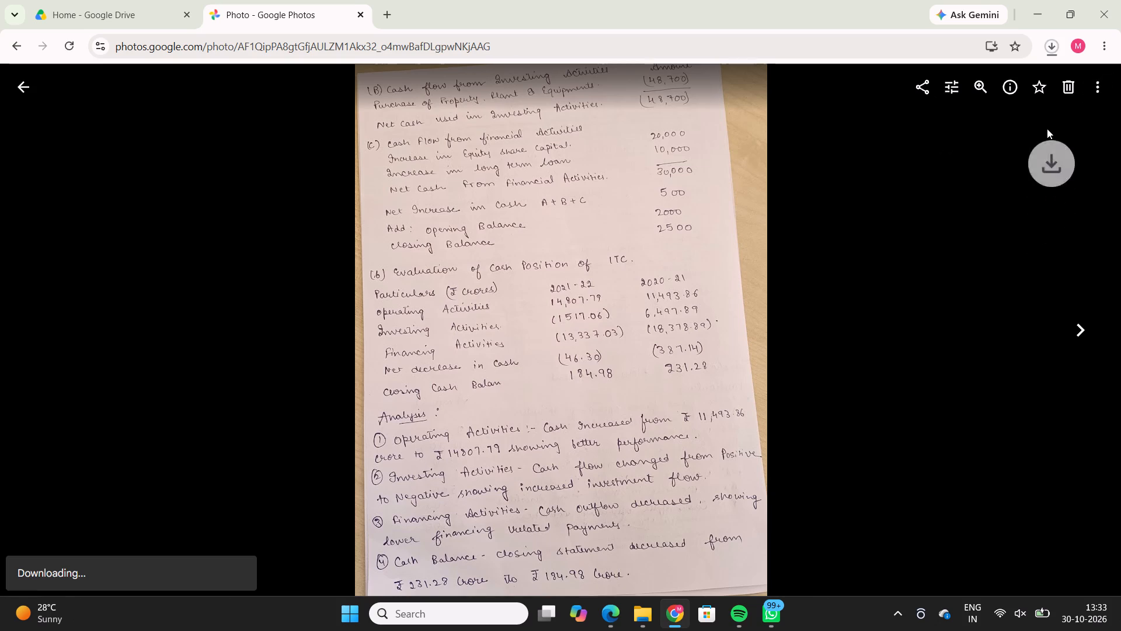
Switch to the university portal in Microsoft Edge and go back from the DEECO515 Assignment 1 upload page through the previous pages.
{"action": "left_click", "coordinate": [609, 608]}
{"action": "left_click", "coordinate": [114, 0]}
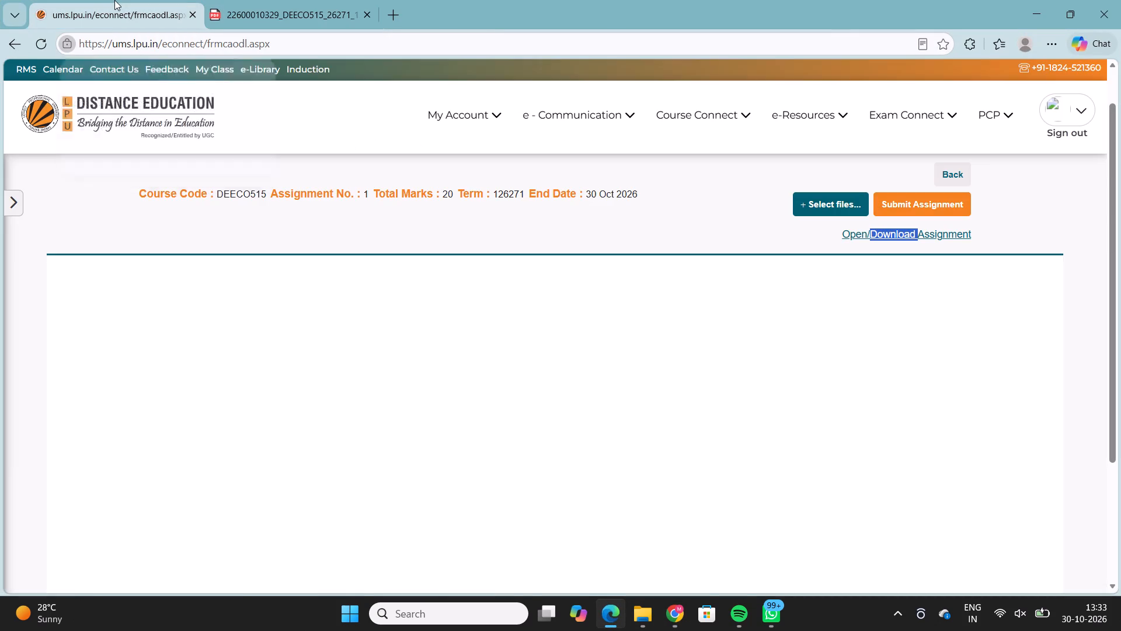
{"action": "scroll", "coordinate": [188, 216], "scroll_direction": "up", "scroll_amount": 1}
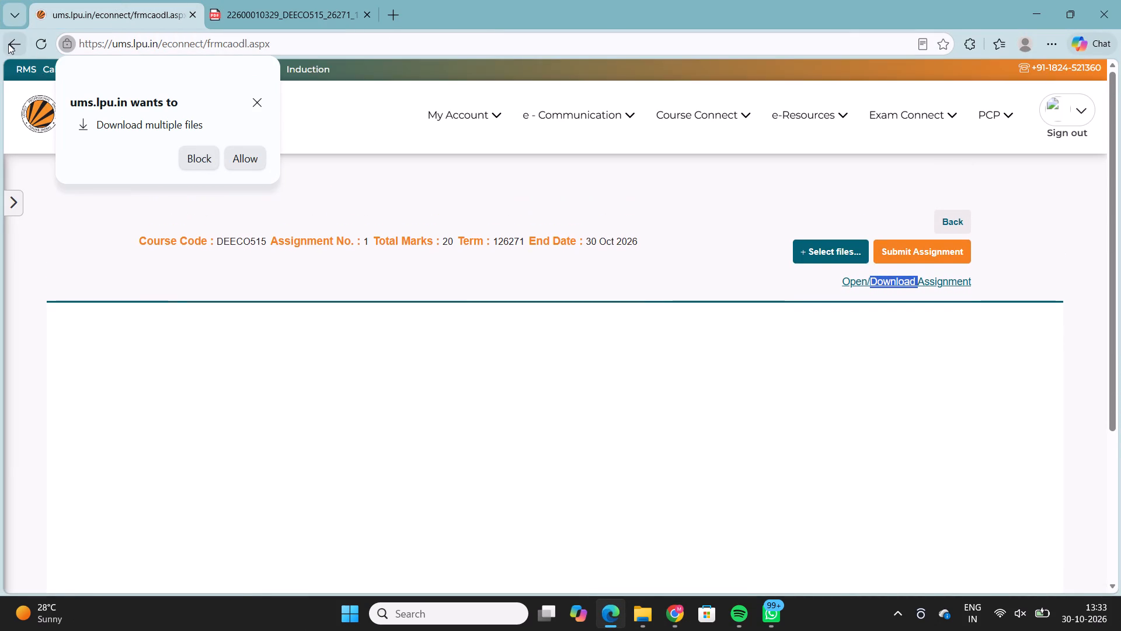
{"action": "left_click", "coordinate": [8, 44]}
{"action": "scroll", "coordinate": [269, 285], "scroll_direction": "up", "scroll_amount": 1}
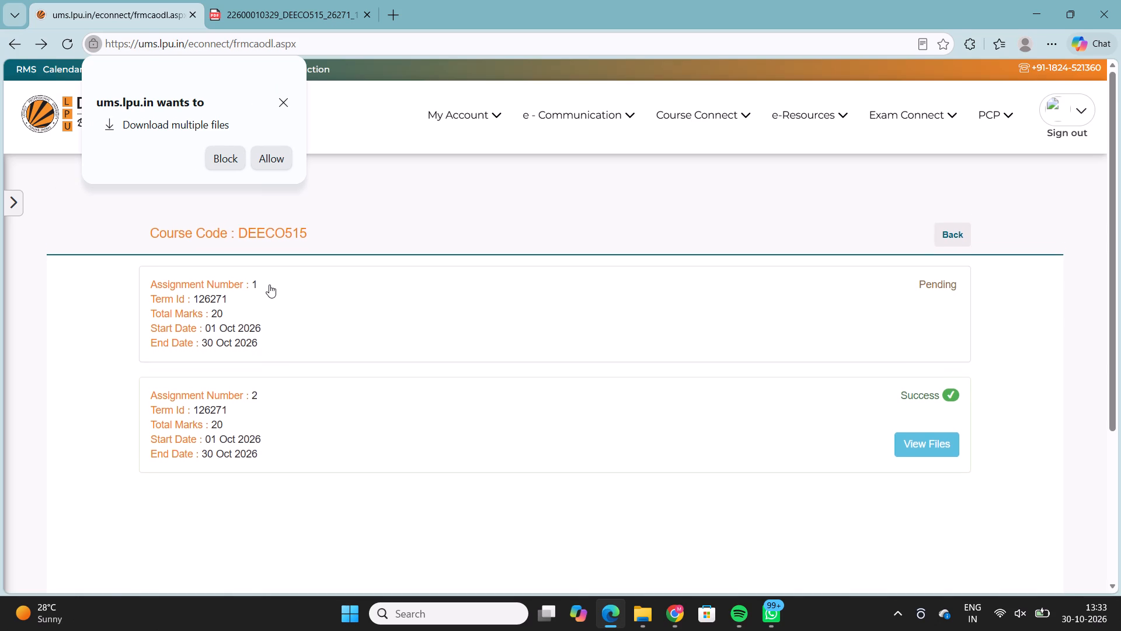
{"action": "left_click", "coordinate": [15, 47]}
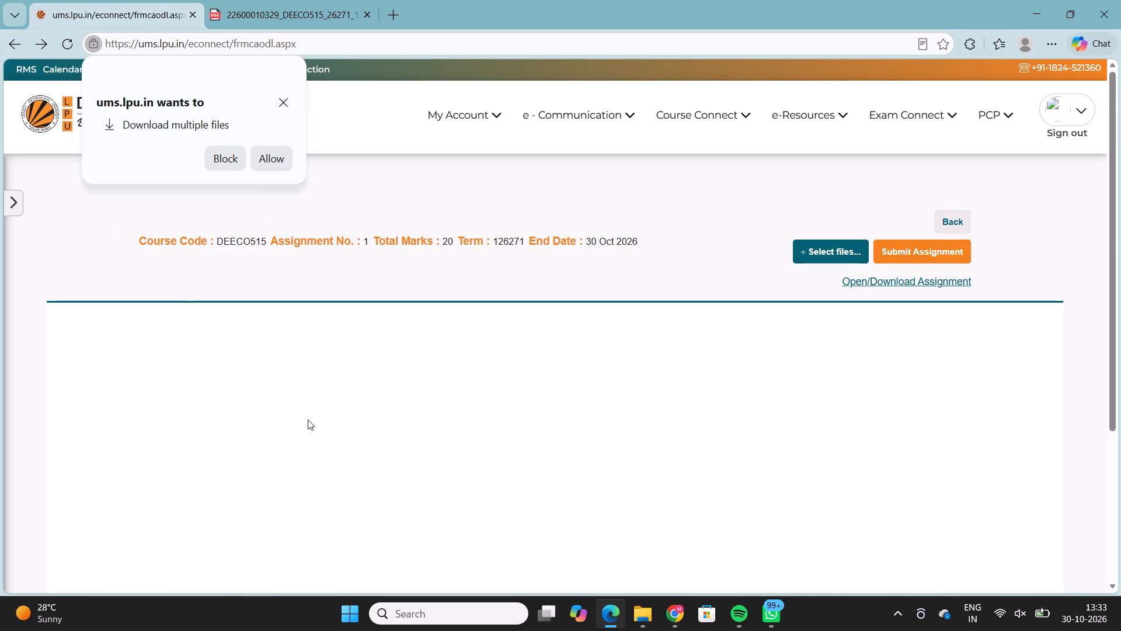
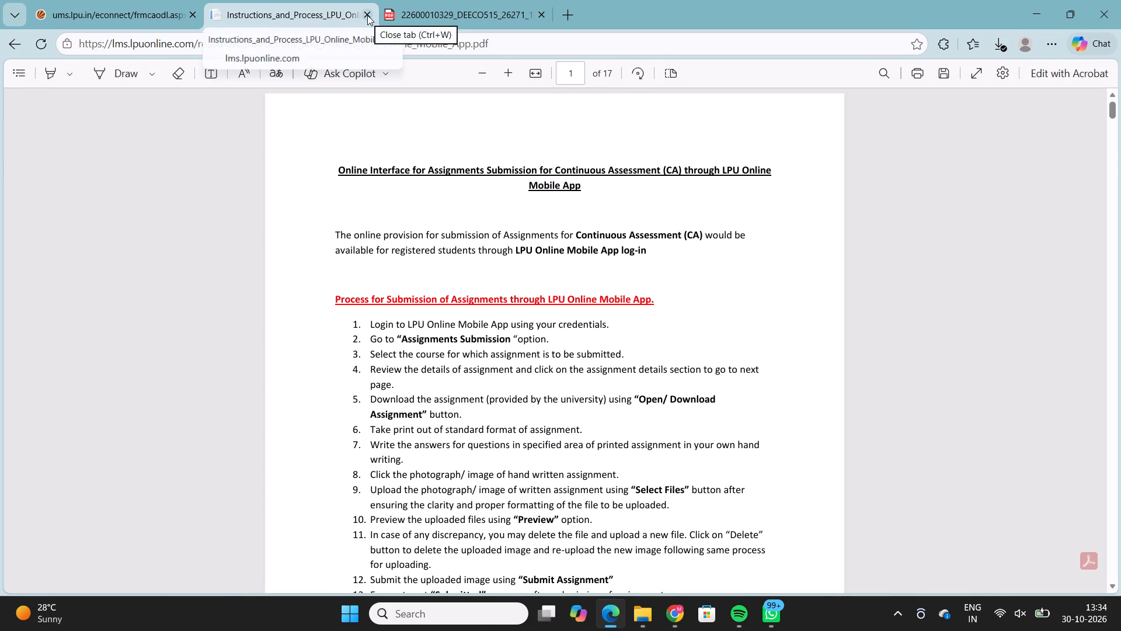
Close the mobile-app submission instructions PDF and open the upload page for DEACC506 Assignment 1.
{"action": "scroll", "coordinate": [490, 219], "scroll_direction": "down", "scroll_amount": 1}
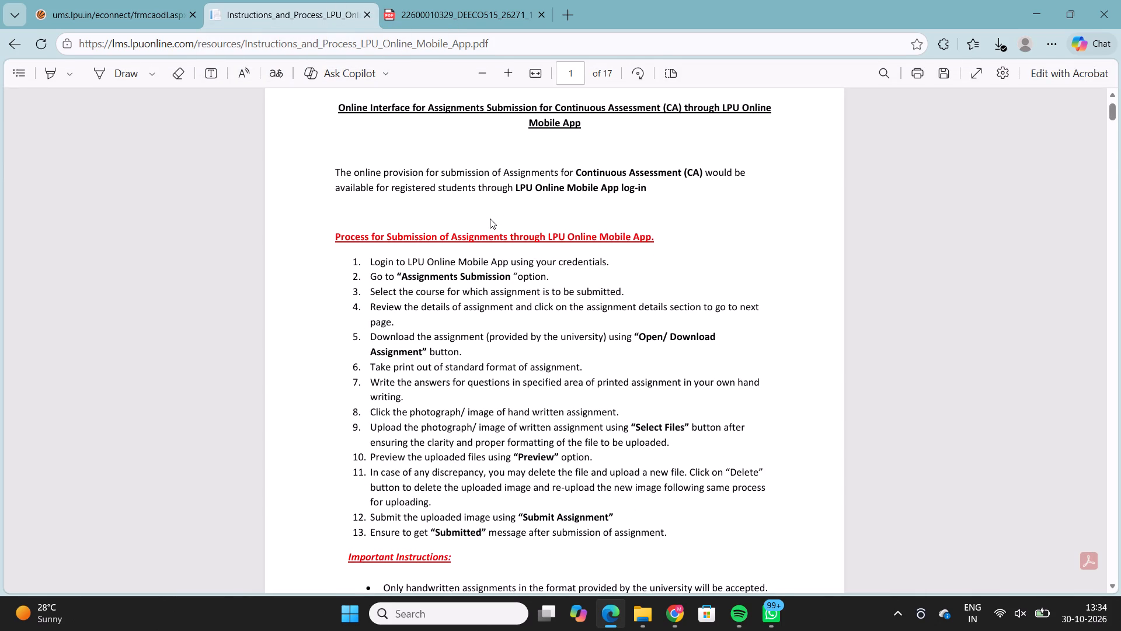
{"action": "left_click", "coordinate": [365, 18]}
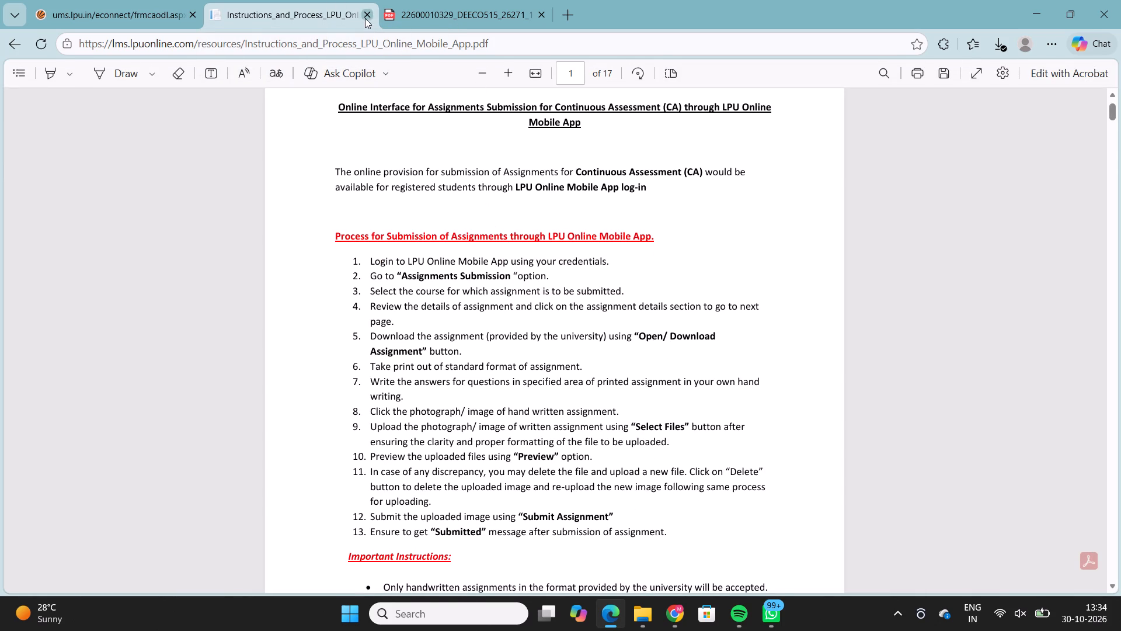
{"action": "scroll", "coordinate": [596, 345], "scroll_direction": "down", "scroll_amount": 1}
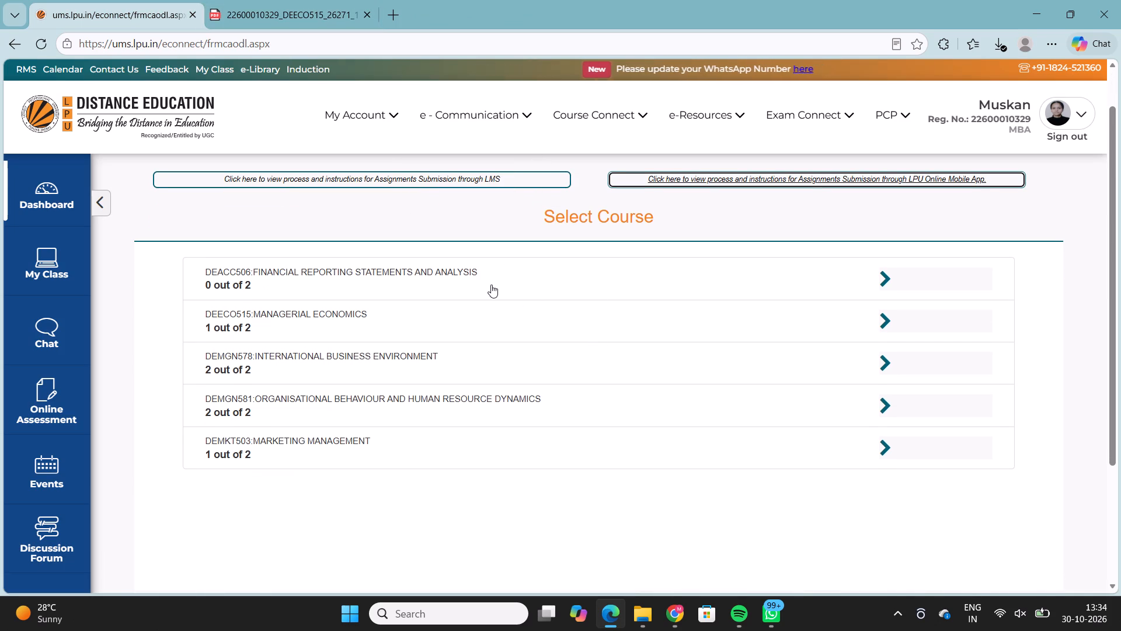
{"action": "left_click", "coordinate": [491, 285]}
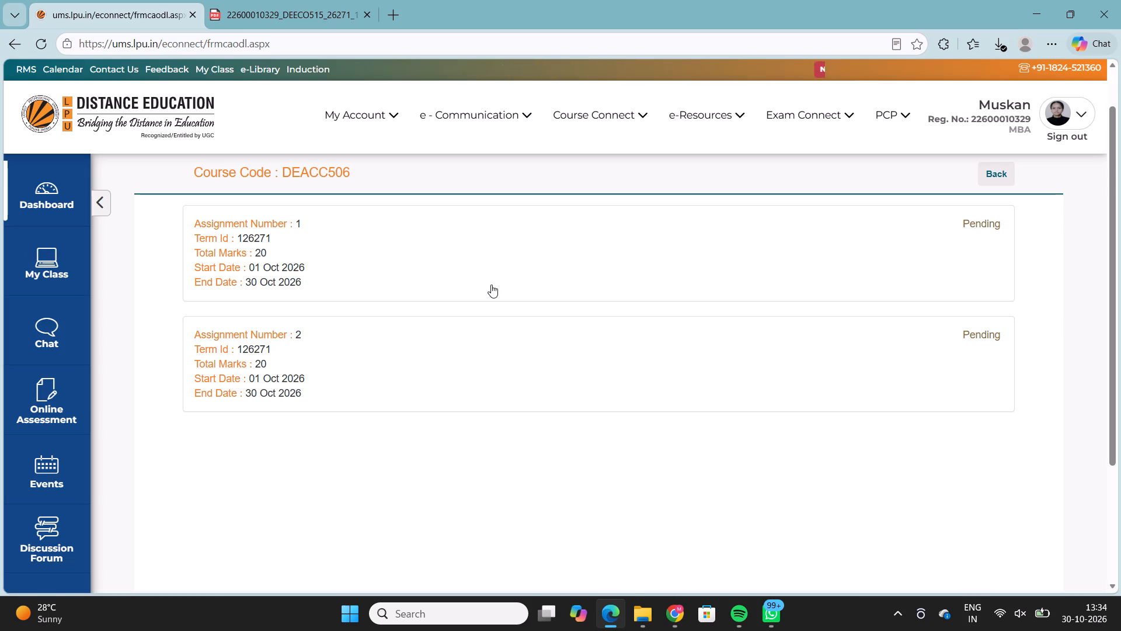
{"action": "left_click", "coordinate": [491, 285]}
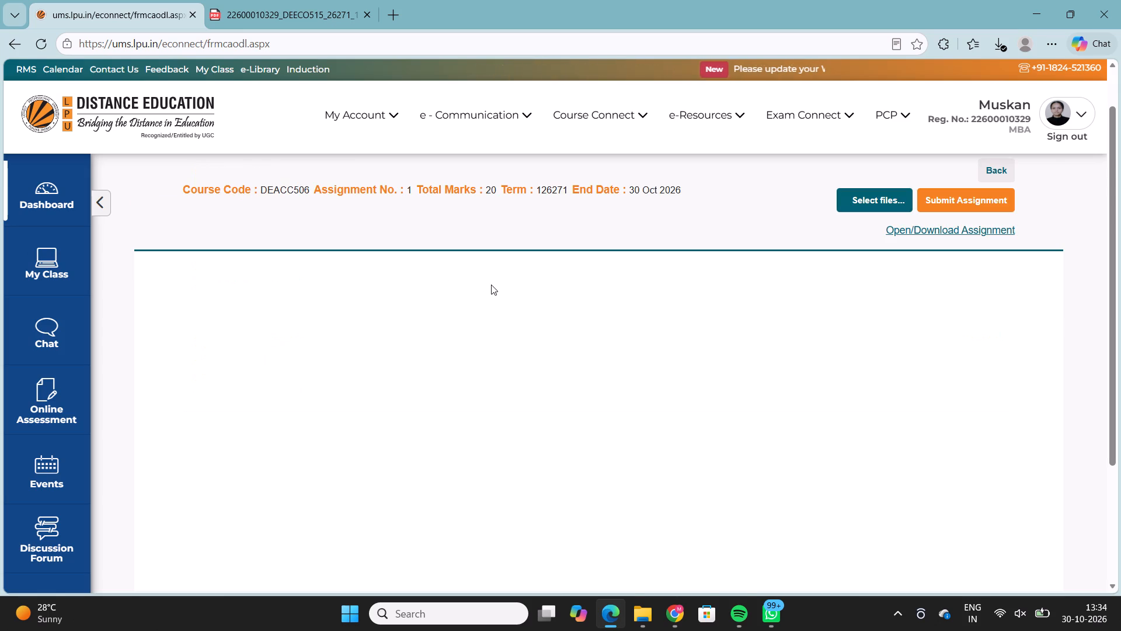
Upload the four DEACC506 Assignment 1 page images in order: IMG_20261030_132849, IMG_20261030_132913, IMG_20261030_132938 and IMG_20261030_133005.
{"action": "left_click", "coordinate": [880, 200]}
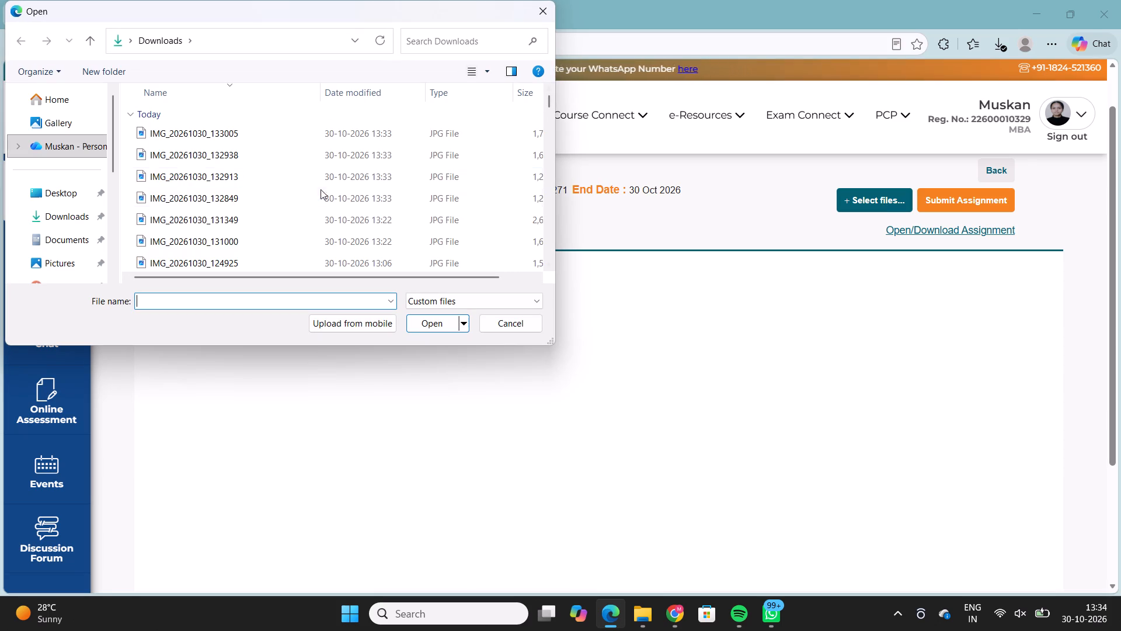
{"action": "double_click", "coordinate": [319, 199]}
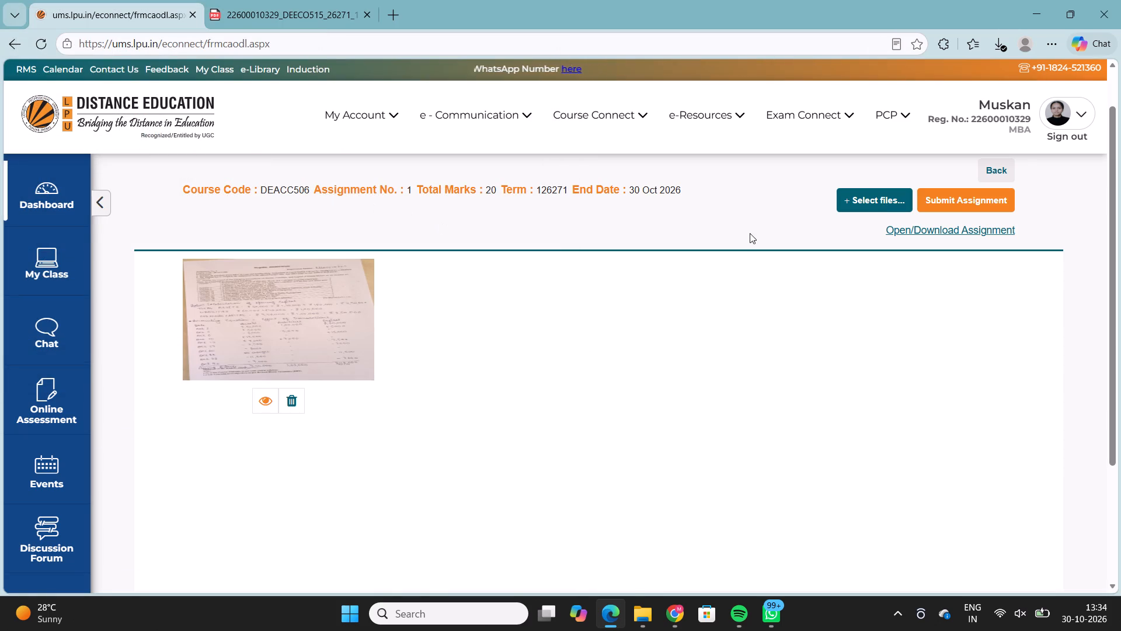
{"action": "left_click", "coordinate": [864, 204]}
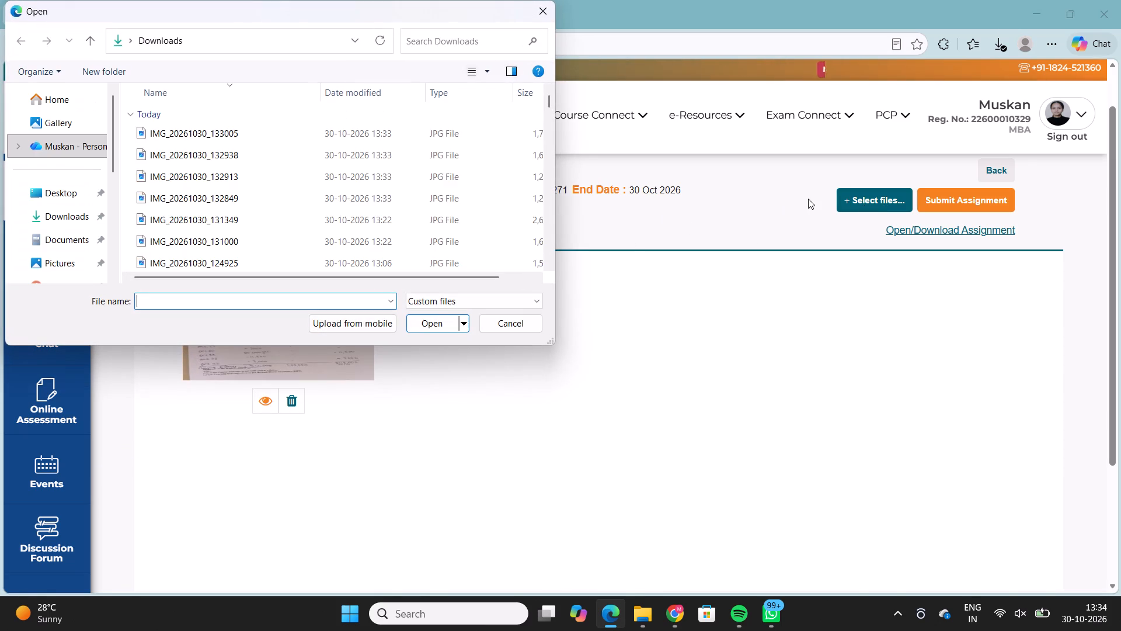
{"action": "double_click", "coordinate": [299, 181]}
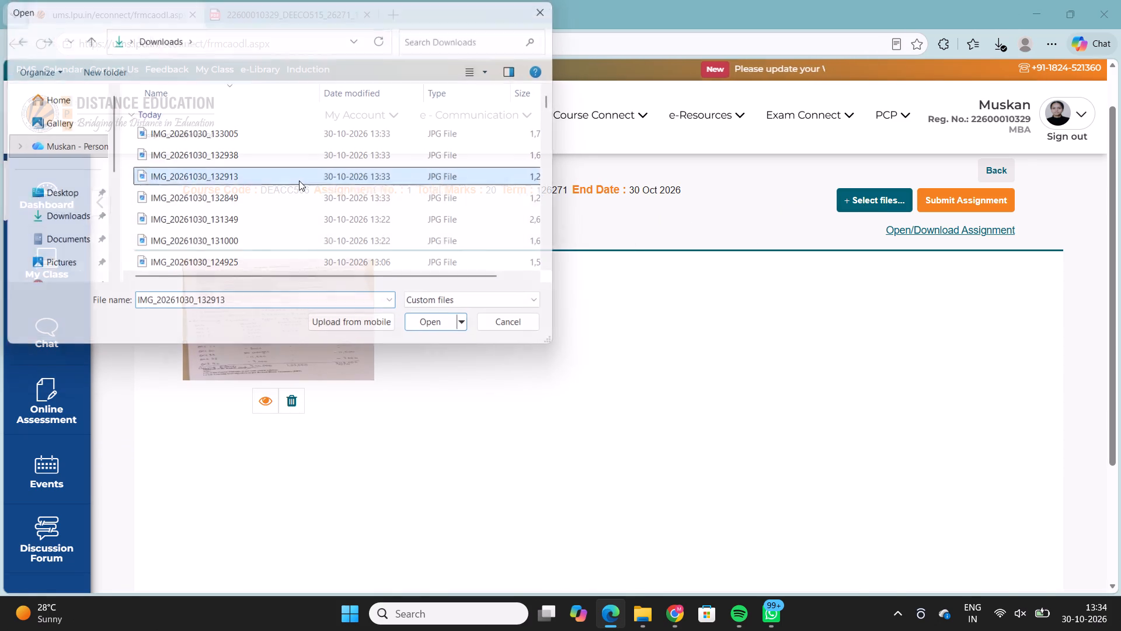
{"action": "left_click", "coordinate": [843, 200]}
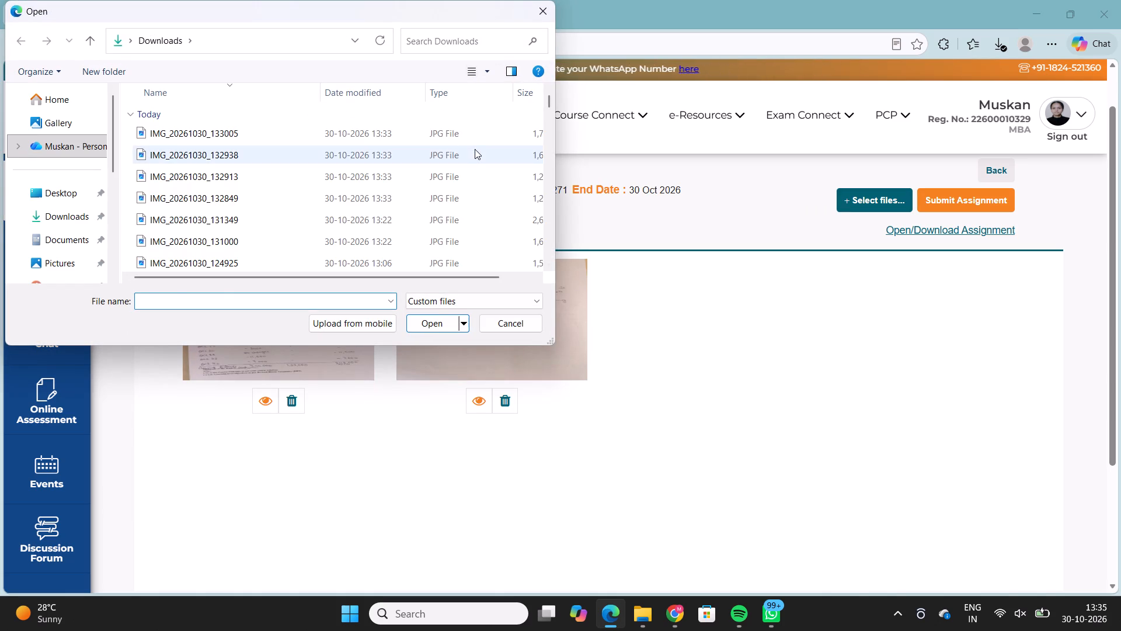
{"action": "double_click", "coordinate": [475, 149]}
{"action": "left_click", "coordinate": [865, 200]}
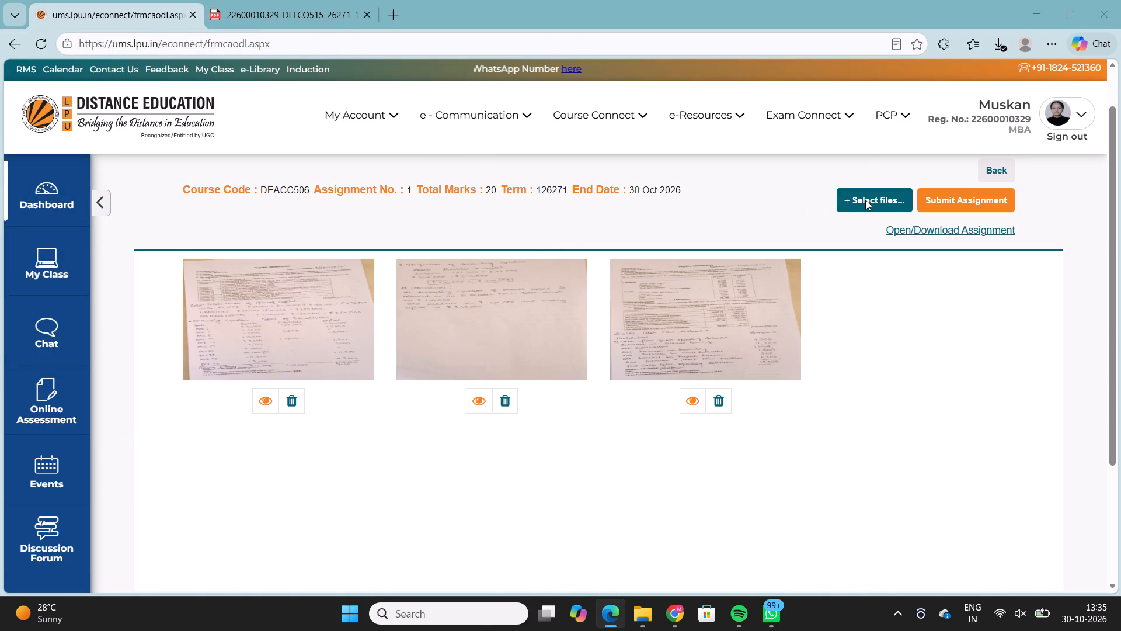
{"action": "double_click", "coordinate": [211, 133]}
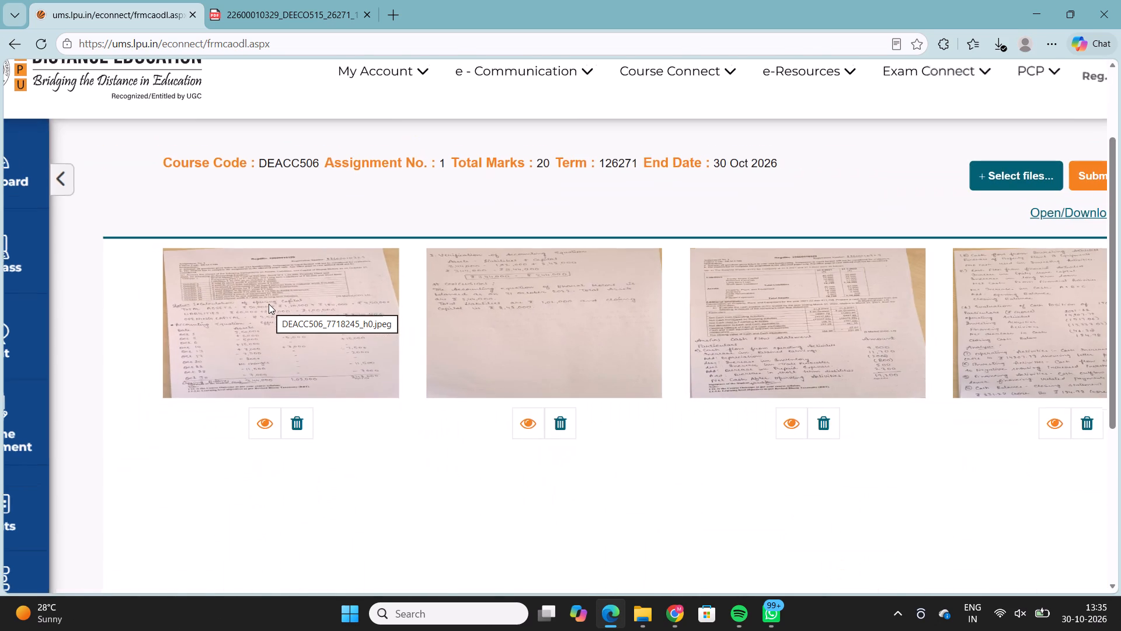
Preview the third uploaded page, the Question 2 cash flow statement, and close the preview.
{"action": "left_click", "coordinate": [793, 429]}
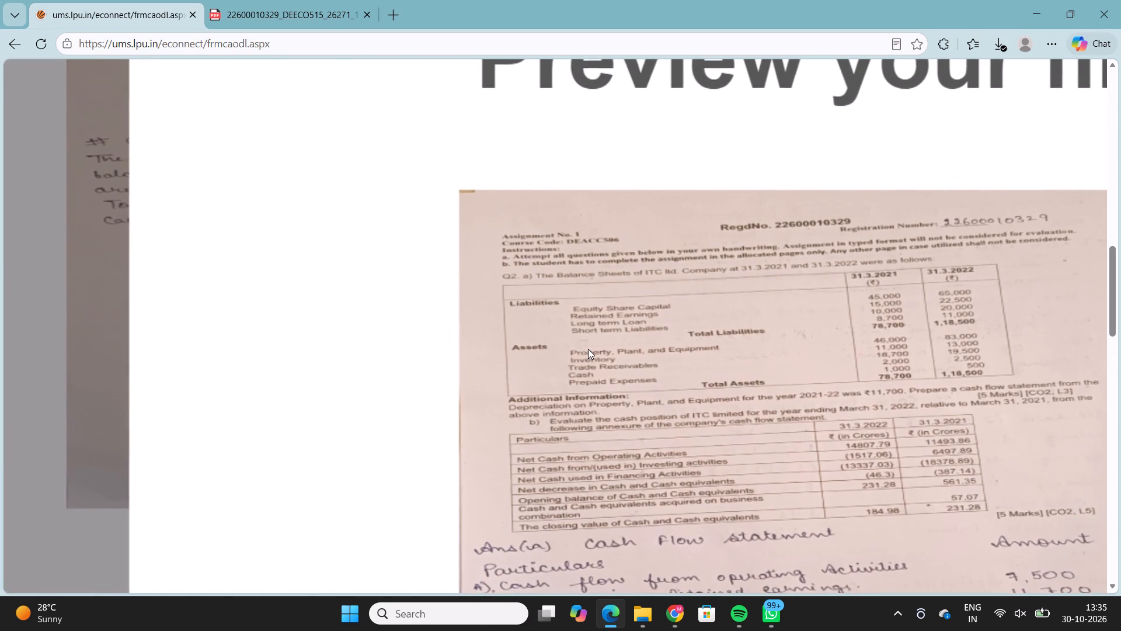
{"action": "left_click", "coordinate": [587, 497]}
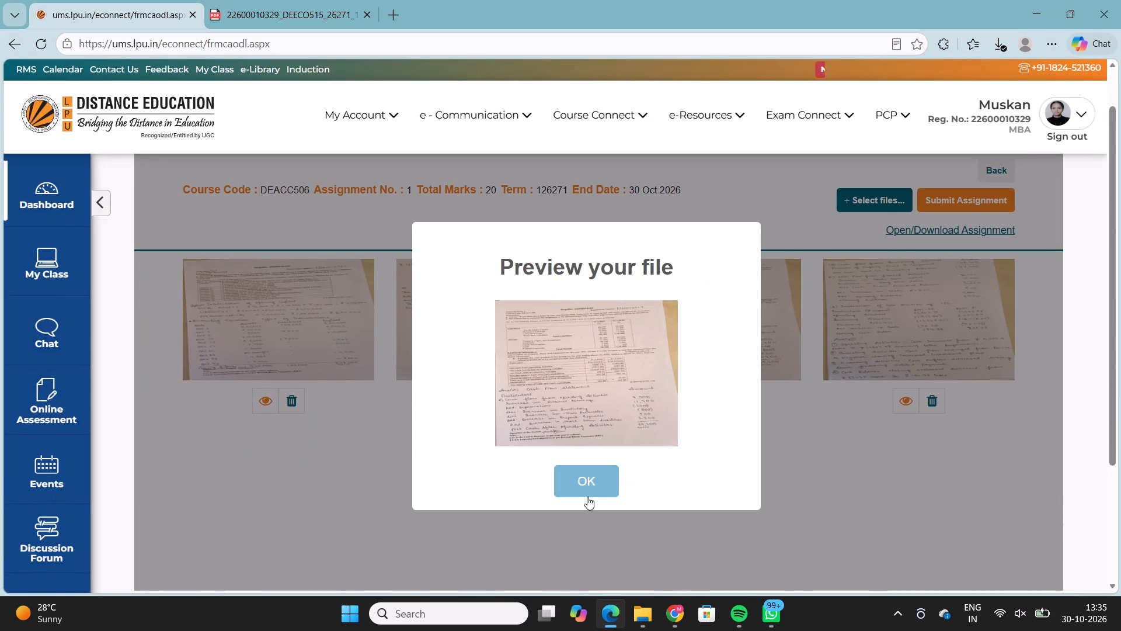
Submit DEACC506 Assignment 1 and confirm the one-time submission.
{"action": "left_click", "coordinate": [964, 198]}
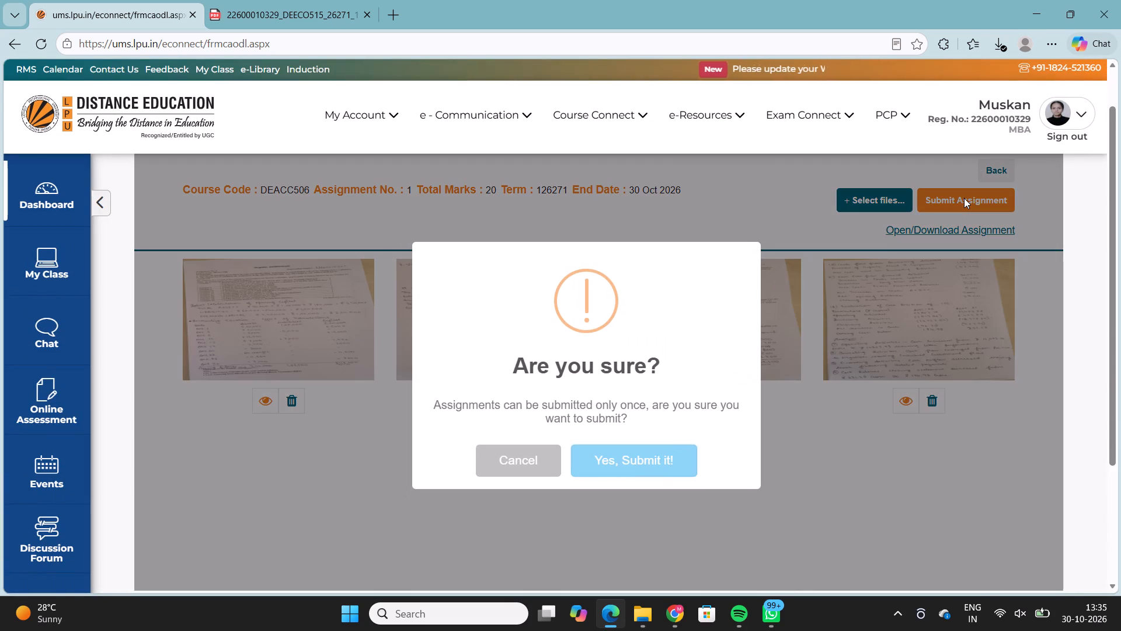
{"action": "left_click", "coordinate": [639, 460]}
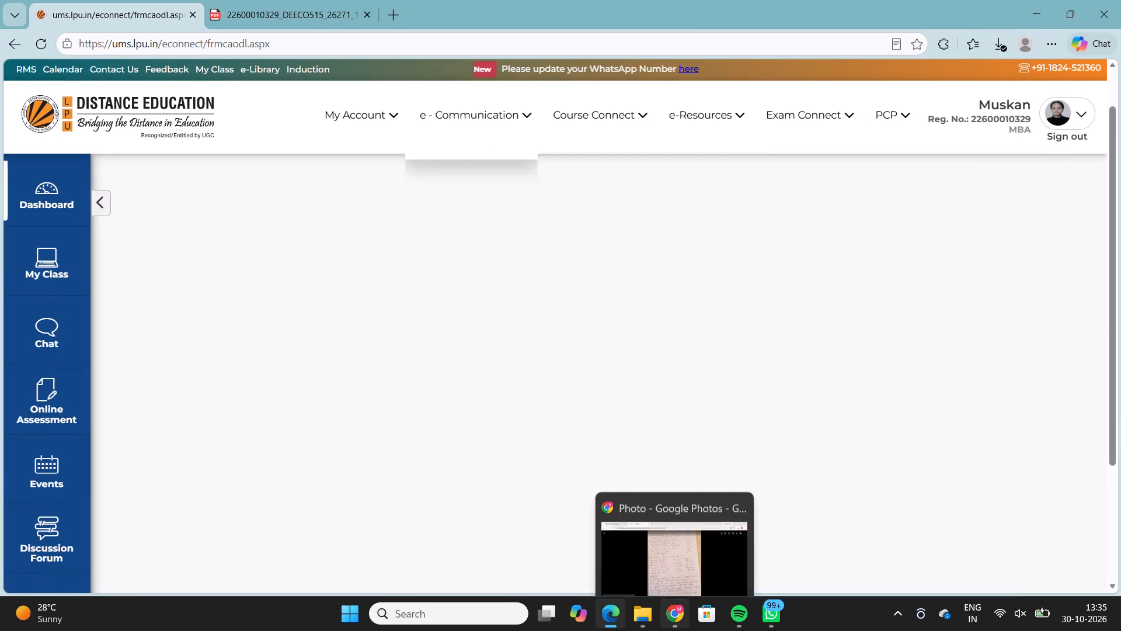
Switch to Google Photos in Chrome and download the two DEACC506 Assignment 2 Question 1 pages: the store ledger and the FIFO issue calculations.
{"action": "left_click", "coordinate": [674, 630]}
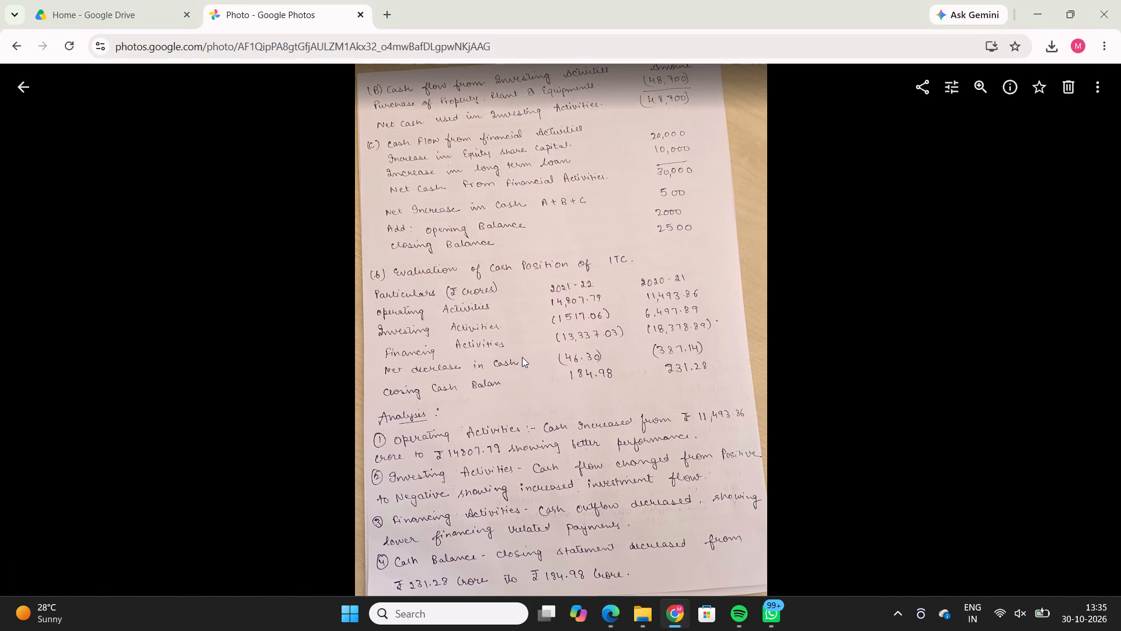
{"action": "key", "text": "Left"}
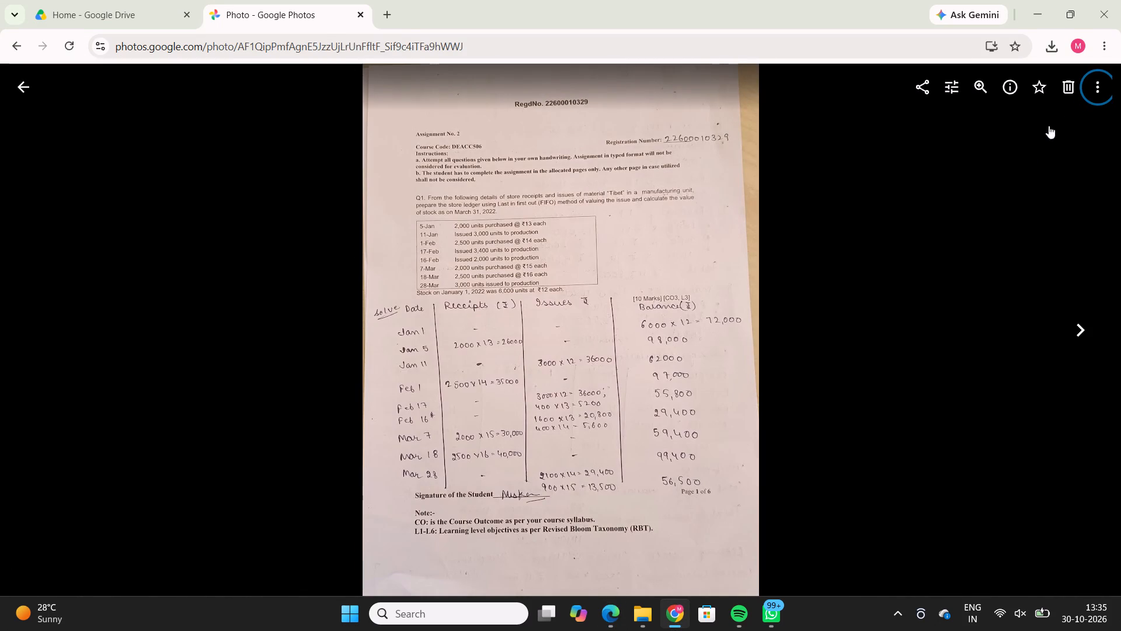
{"action": "left_click", "coordinate": [1091, 81]}
{"action": "left_click", "coordinate": [1021, 131]}
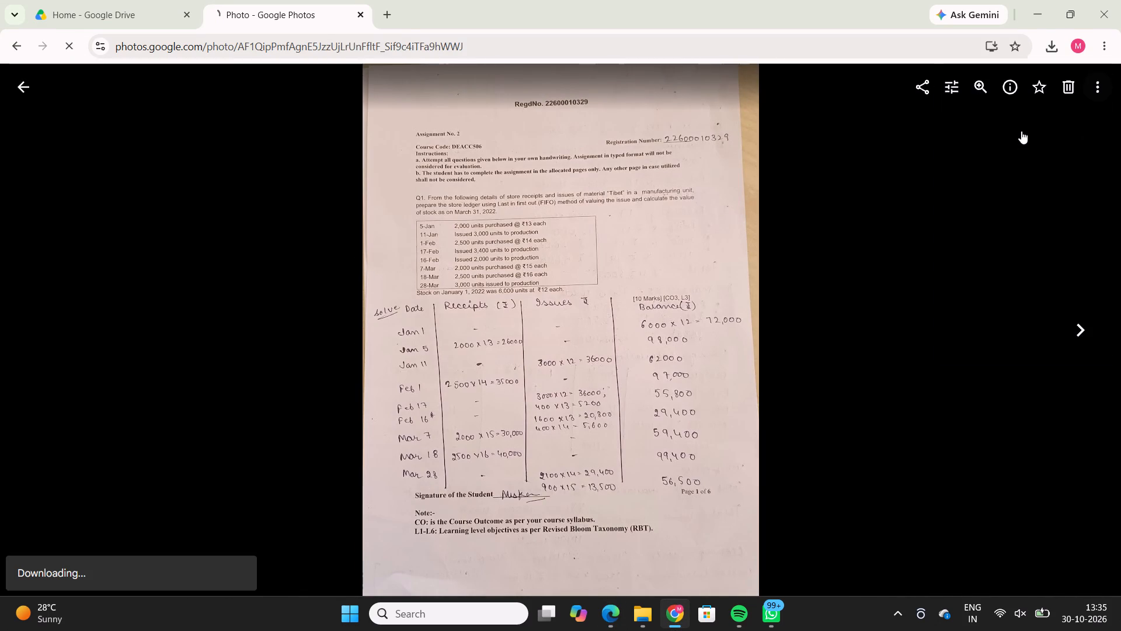
{"action": "key", "text": "Left"}
{"action": "left_click", "coordinate": [1099, 82]}
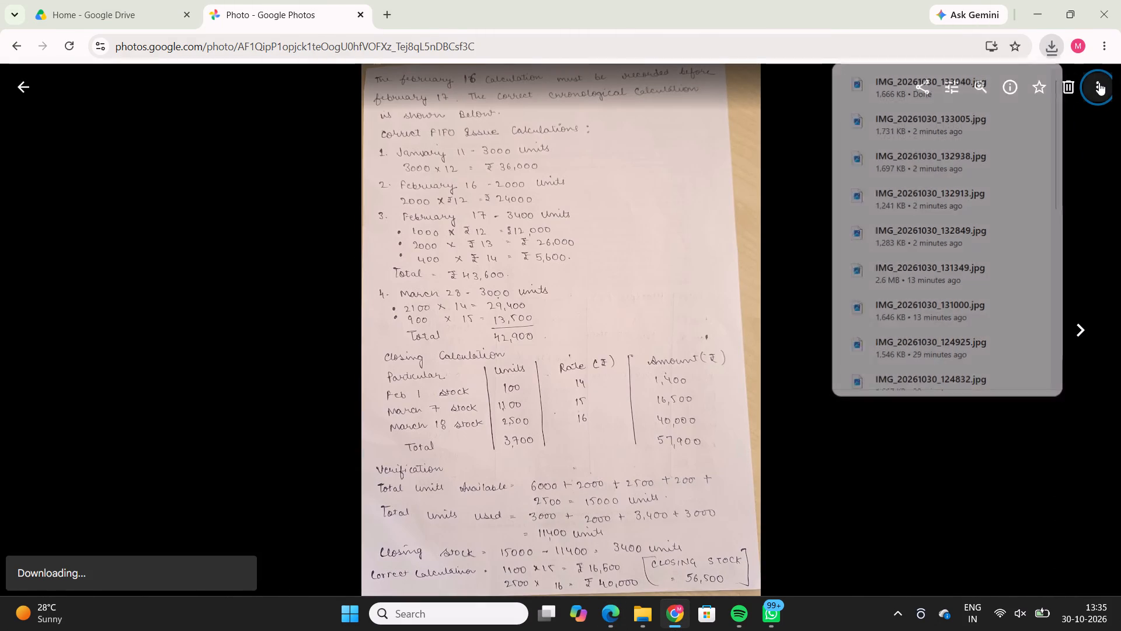
{"action": "left_click", "coordinate": [1030, 137]}
Download the two handwritten Question 2 pages: the Dravid Enterprises working notes and the May to July cash budget.
{"action": "key", "text": "Left"}
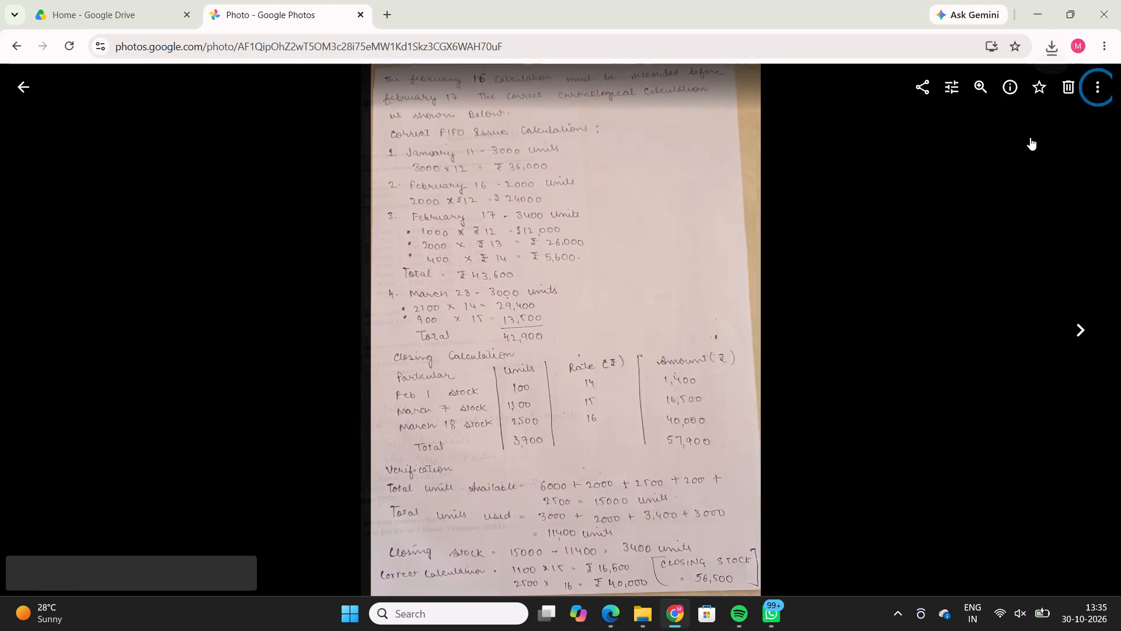
{"action": "left_click", "coordinate": [1103, 81]}
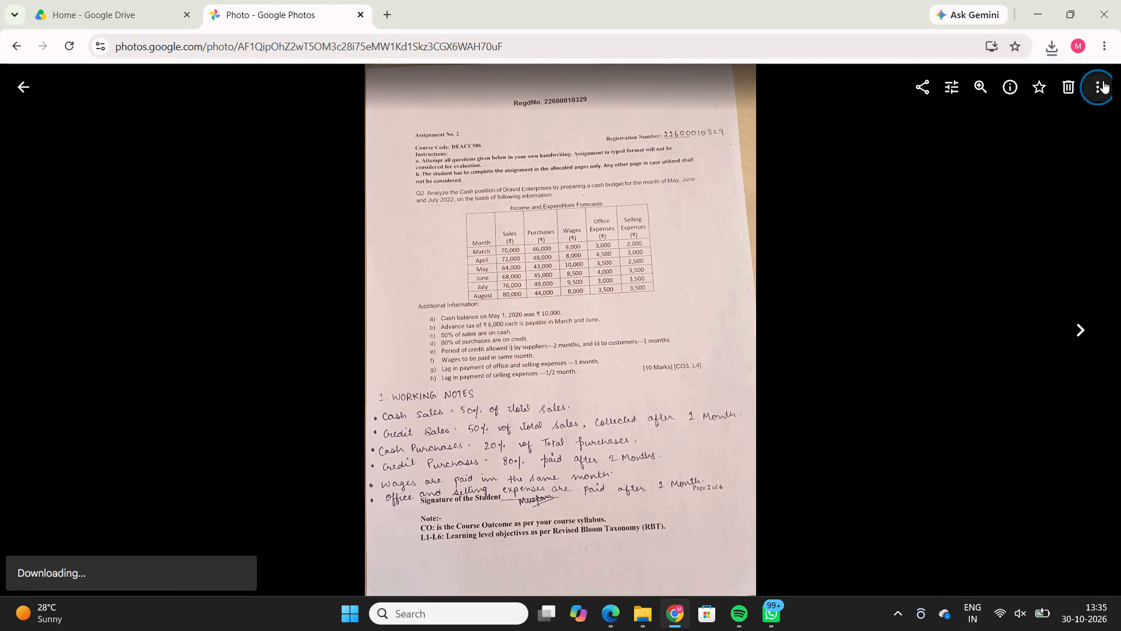
{"action": "left_click", "coordinate": [1017, 134]}
{"action": "key", "text": "Left"}
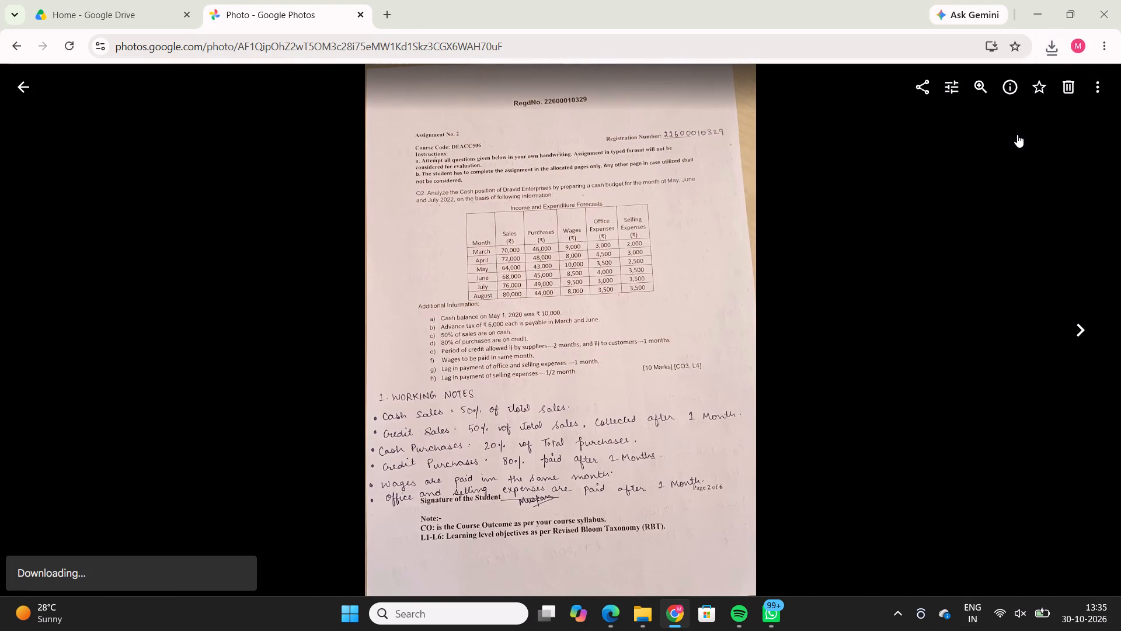
{"action": "left_click", "coordinate": [1109, 76]}
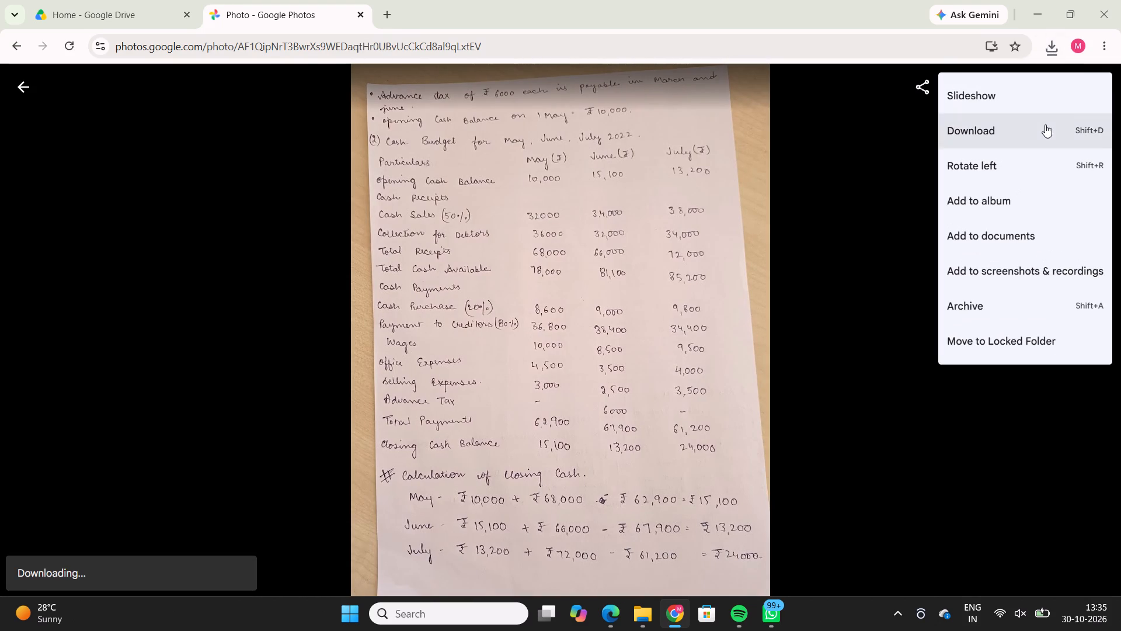
{"action": "left_click", "coordinate": [1045, 124]}
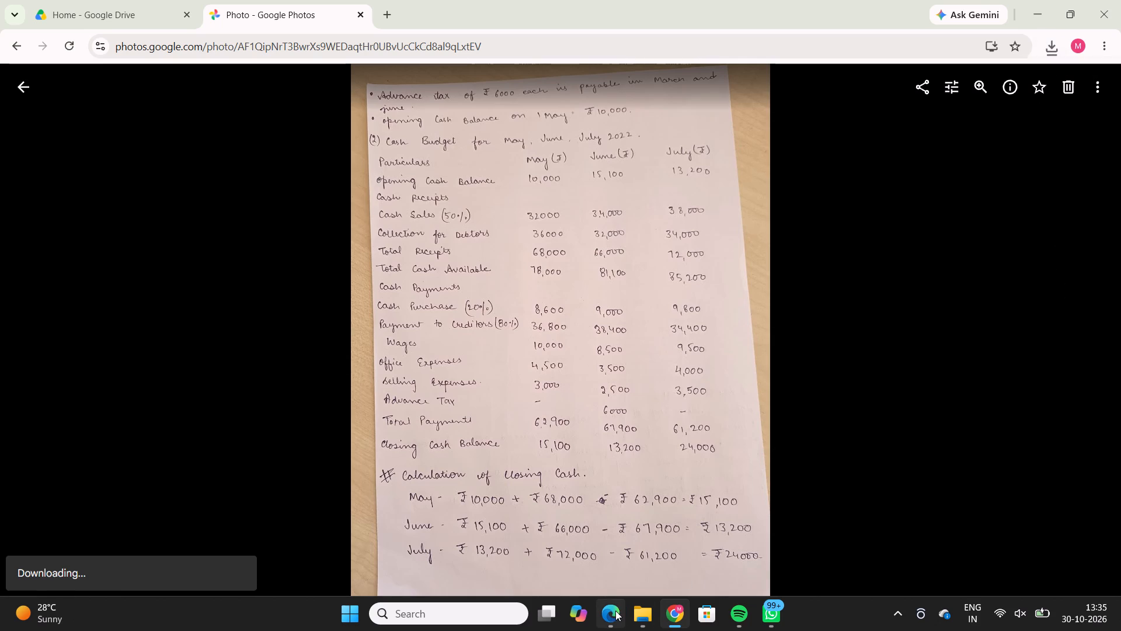
Switch back to the university portal in Microsoft Edge and open the upload page for DEACC506 Assignment 2.
{"action": "left_click", "coordinate": [615, 611]}
{"action": "left_click", "coordinate": [655, 355]}
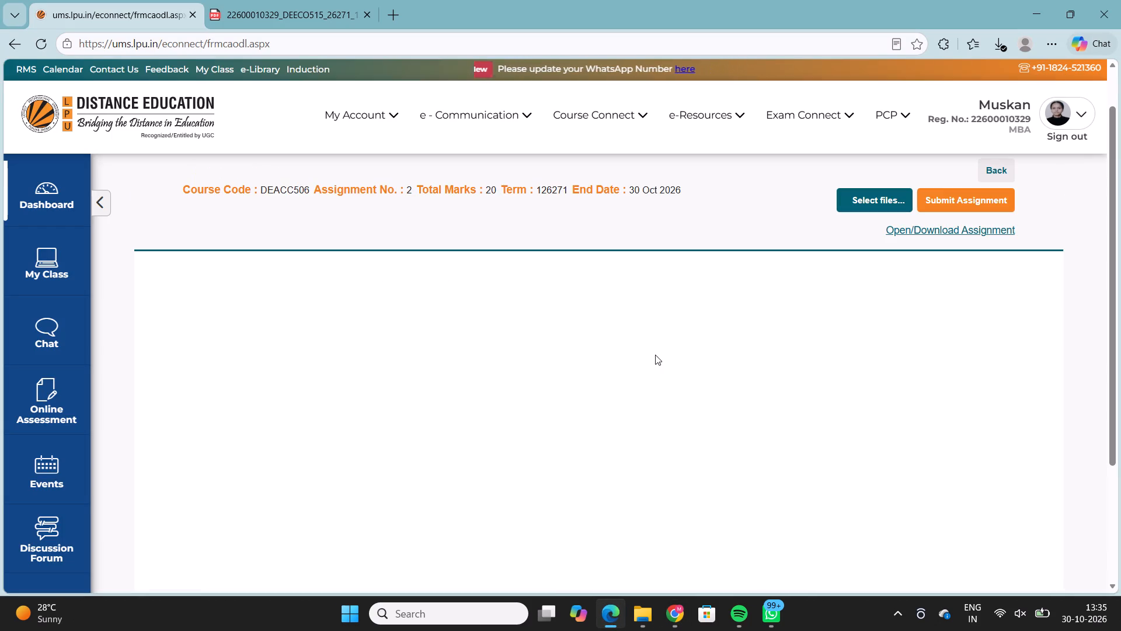
Upload the four DEACC506 Assignment 2 page images in order: IMG_20261030_133040, IMG_20261030_133104, IMG_20261030_133128 and IMG_20261030_133148.
{"action": "left_click", "coordinate": [880, 204]}
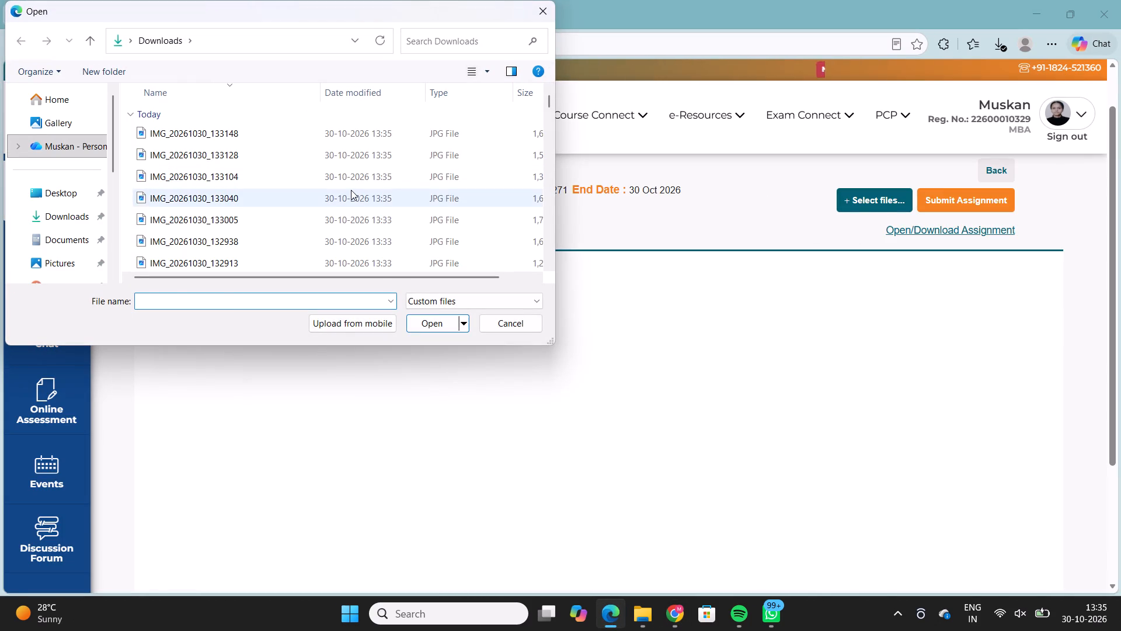
{"action": "double_click", "coordinate": [351, 190]}
{"action": "left_click", "coordinate": [866, 204]}
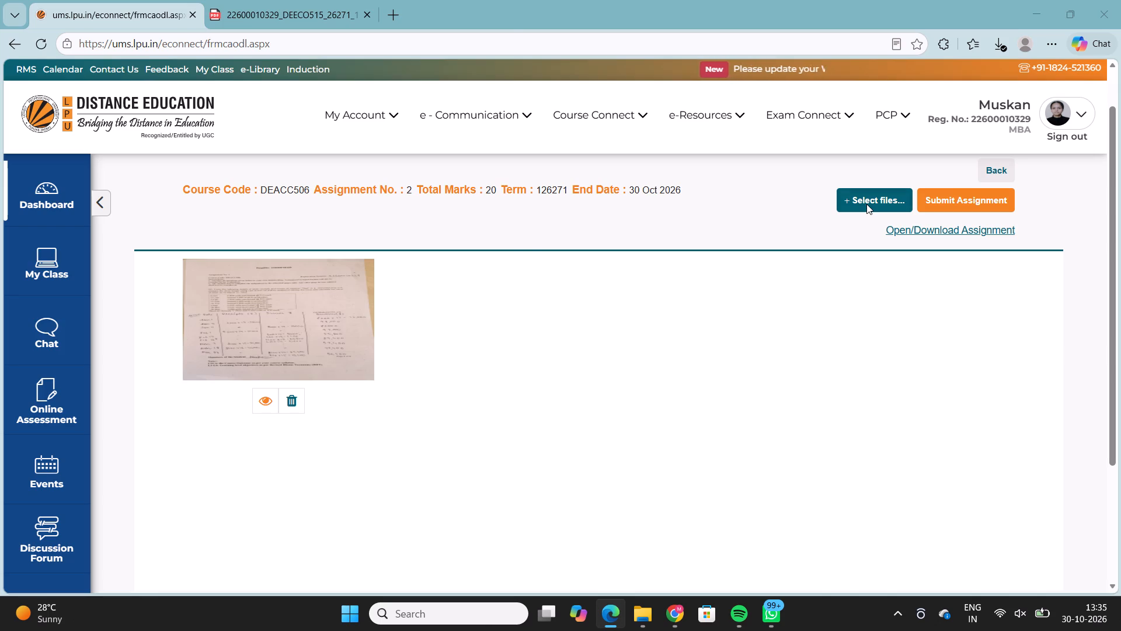
{"action": "double_click", "coordinate": [466, 182]}
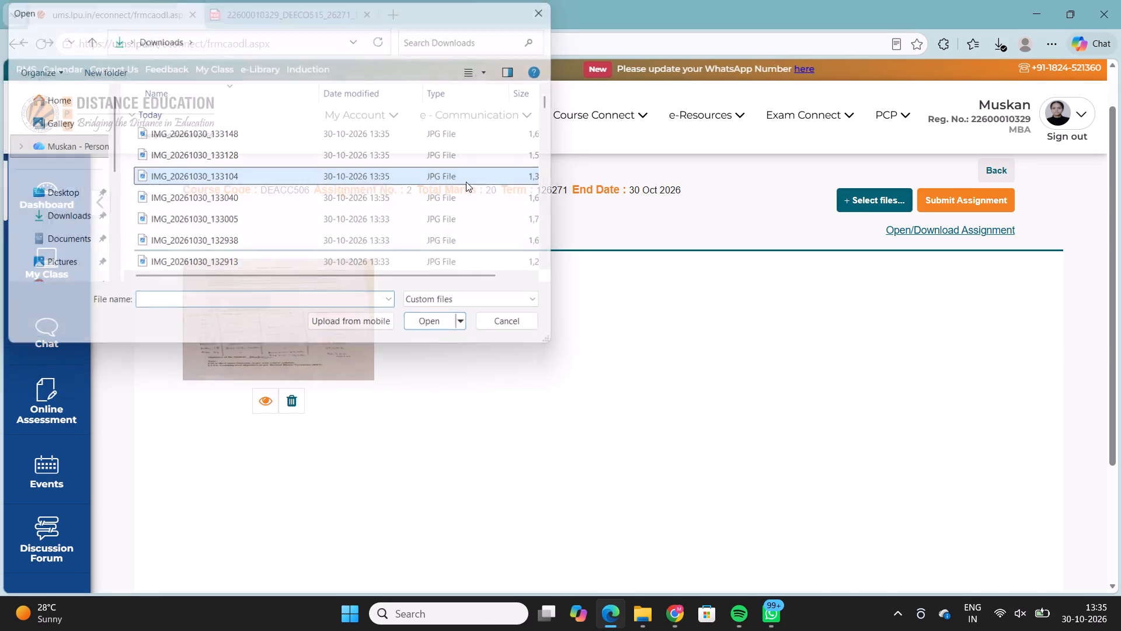
{"action": "left_click", "coordinate": [861, 195]}
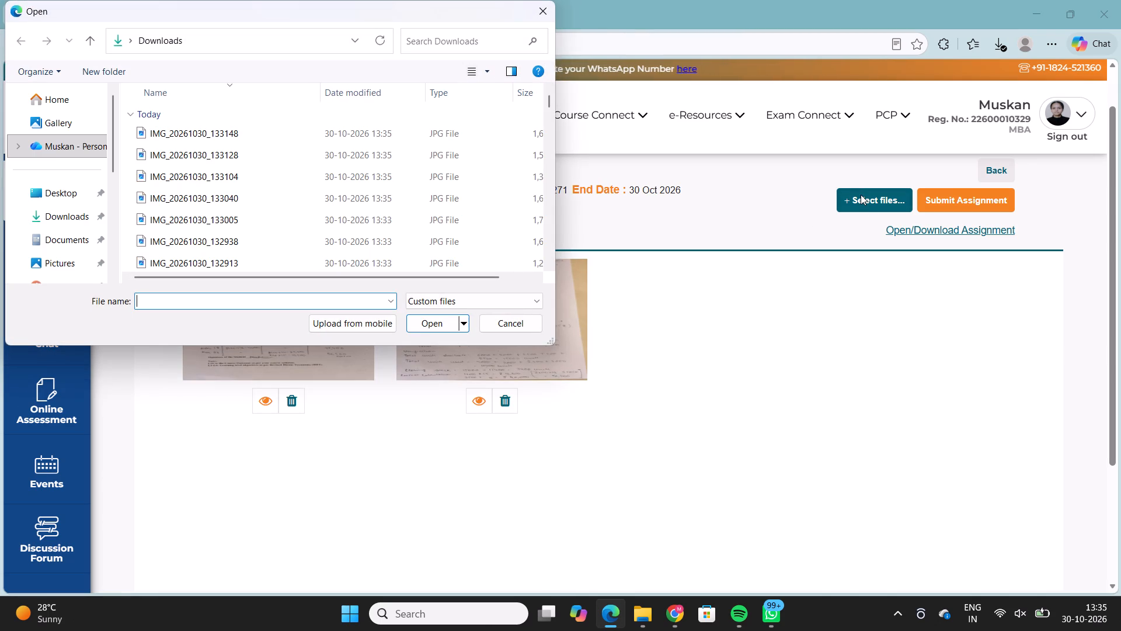
{"action": "double_click", "coordinate": [455, 165]}
{"action": "double_click", "coordinate": [457, 151]}
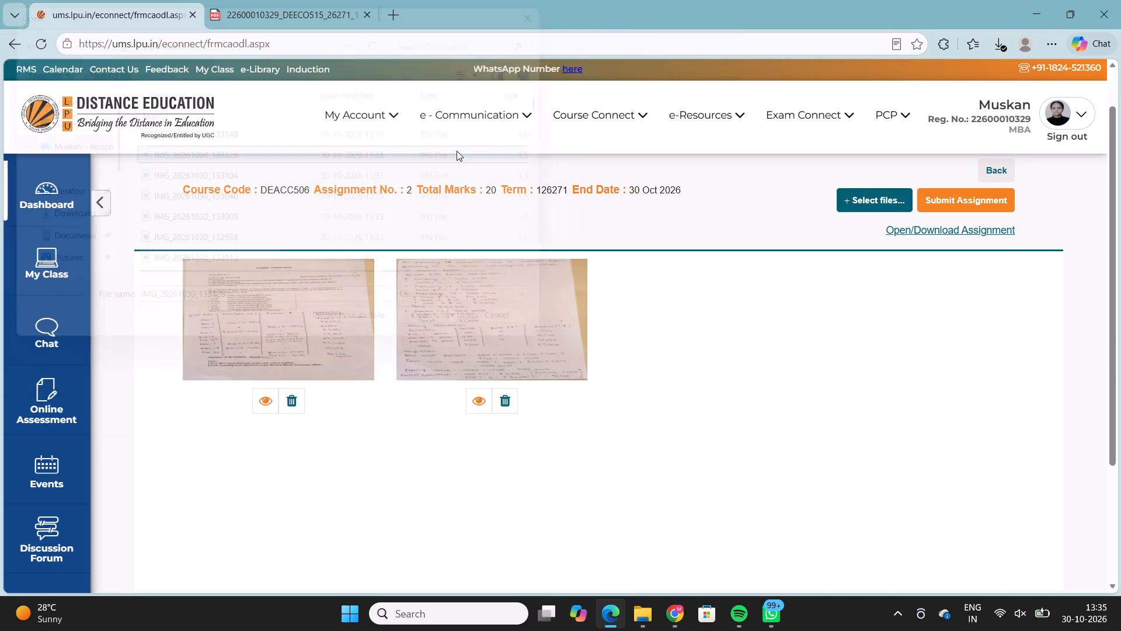
{"action": "left_click", "coordinate": [879, 202]}
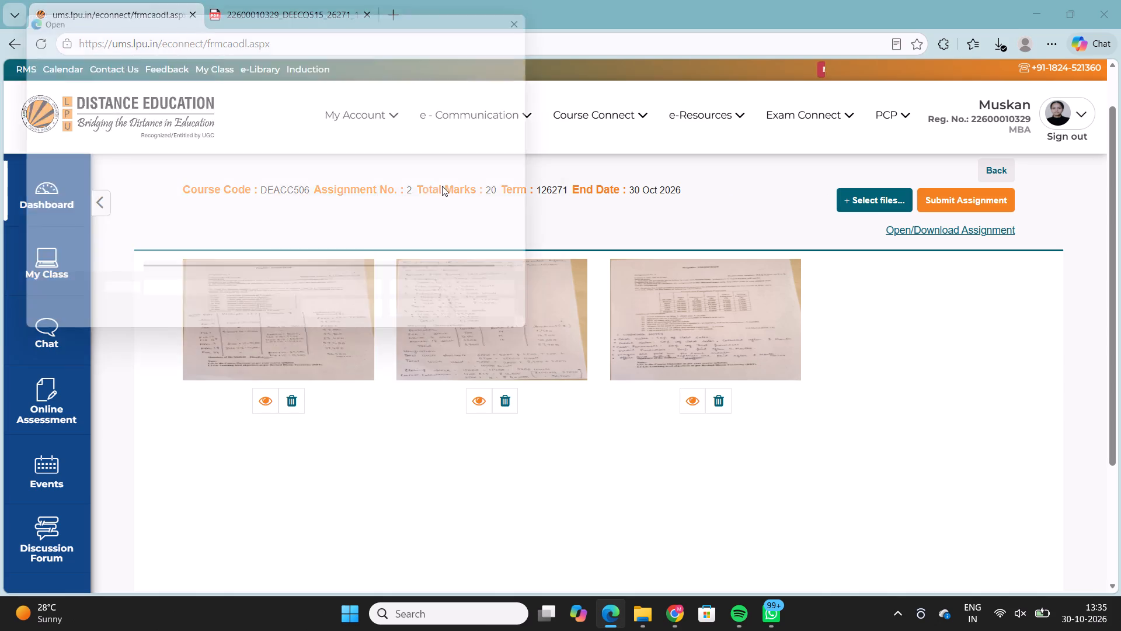
{"action": "left_click", "coordinate": [401, 143]}
{"action": "double_click", "coordinate": [401, 136]}
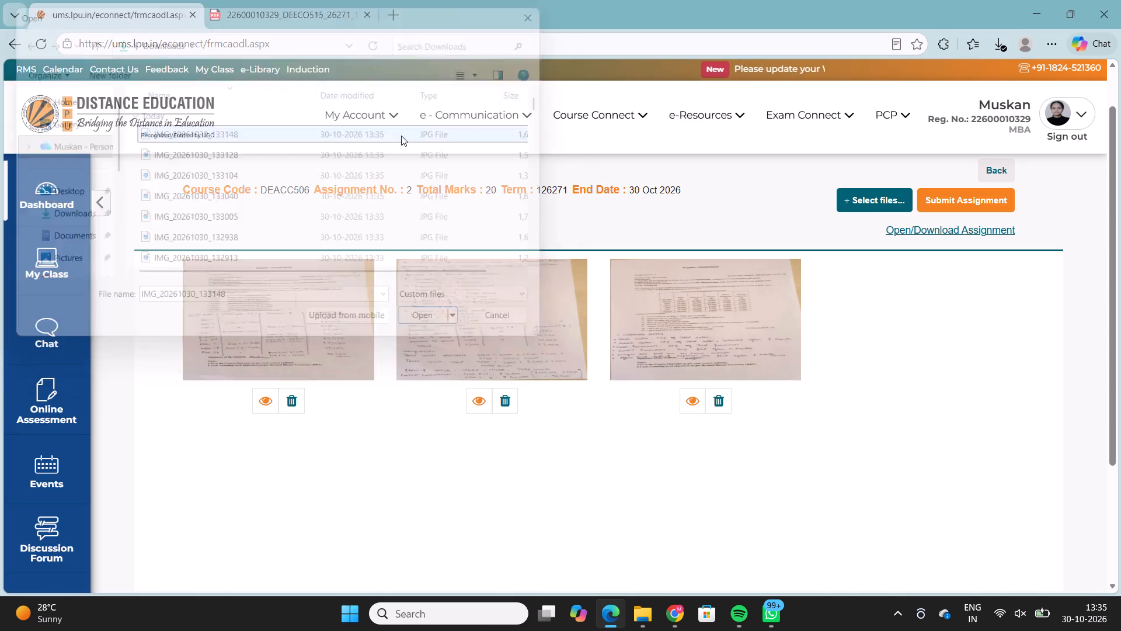
Preview the first uploaded page, the Question 1 store ledger, and close the preview.
{"action": "left_click", "coordinate": [260, 394]}
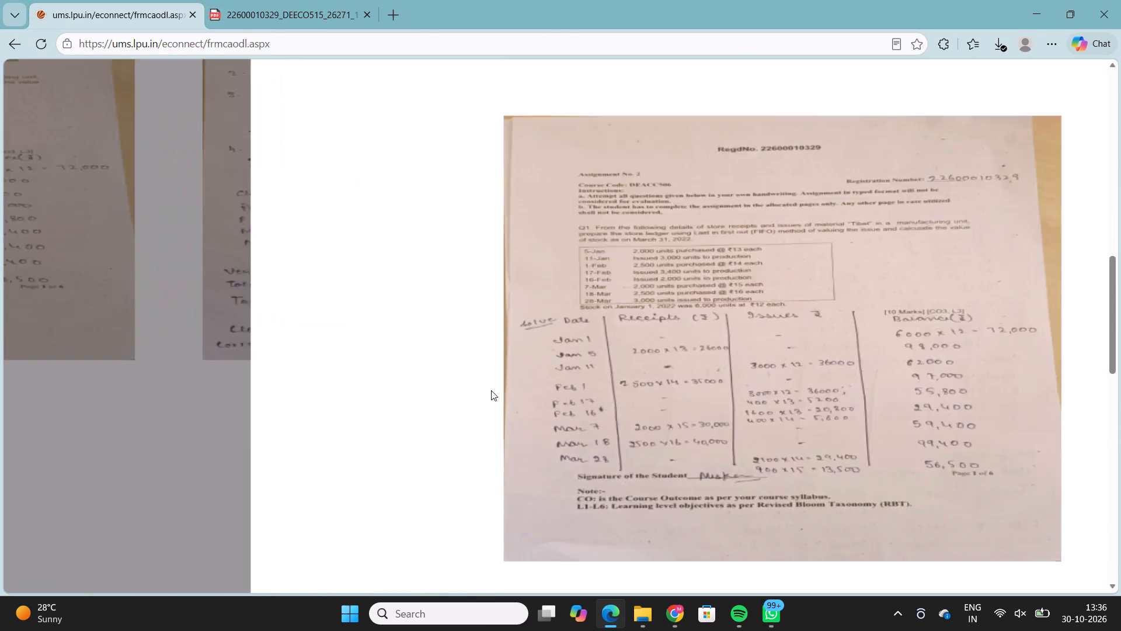
{"action": "left_click", "coordinate": [598, 495]}
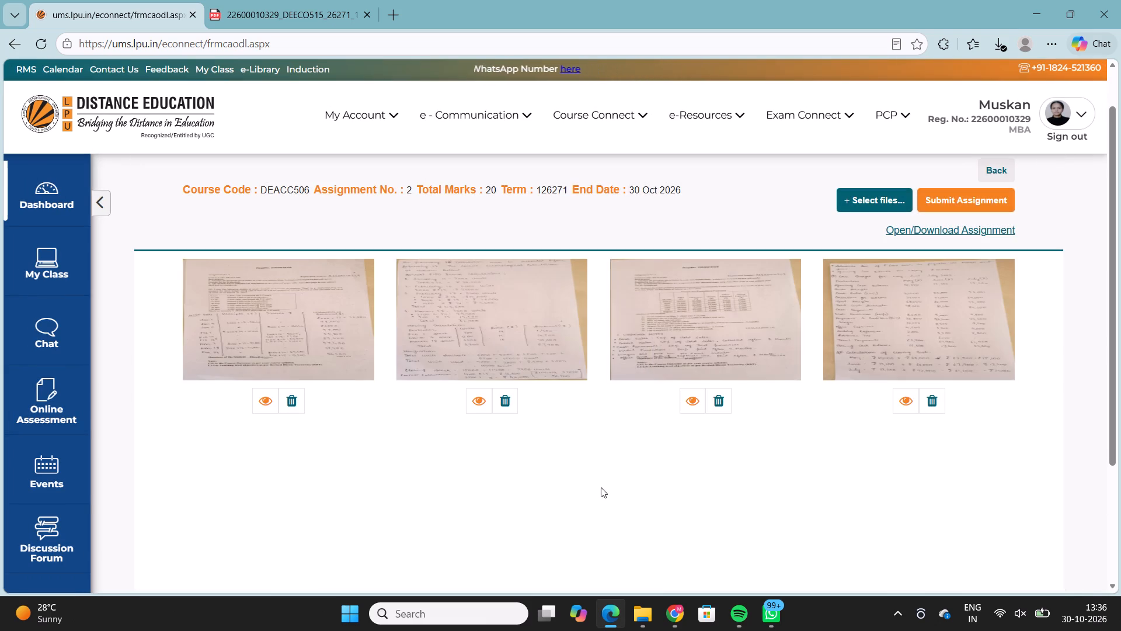
Preview the third uploaded page, the Question 2 working notes, and close the preview.
{"action": "left_click", "coordinate": [684, 396]}
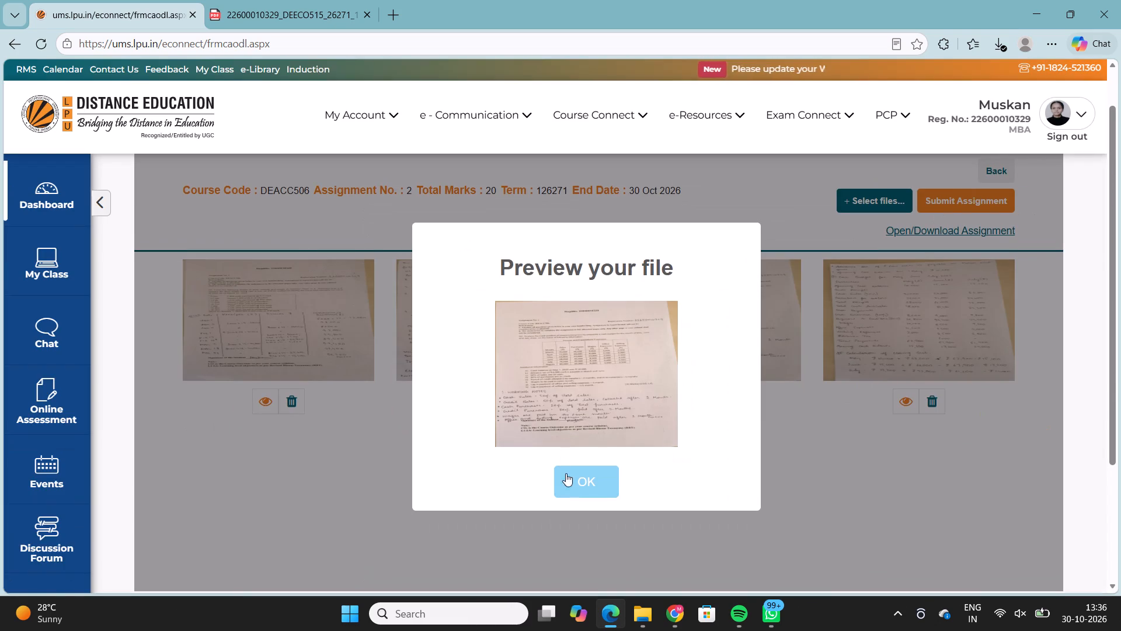
{"action": "left_click", "coordinate": [587, 488]}
Submit DEACC506 Assignment 2 with its four uploaded pages and confirm the one-time submission.
{"action": "left_click", "coordinate": [960, 189]}
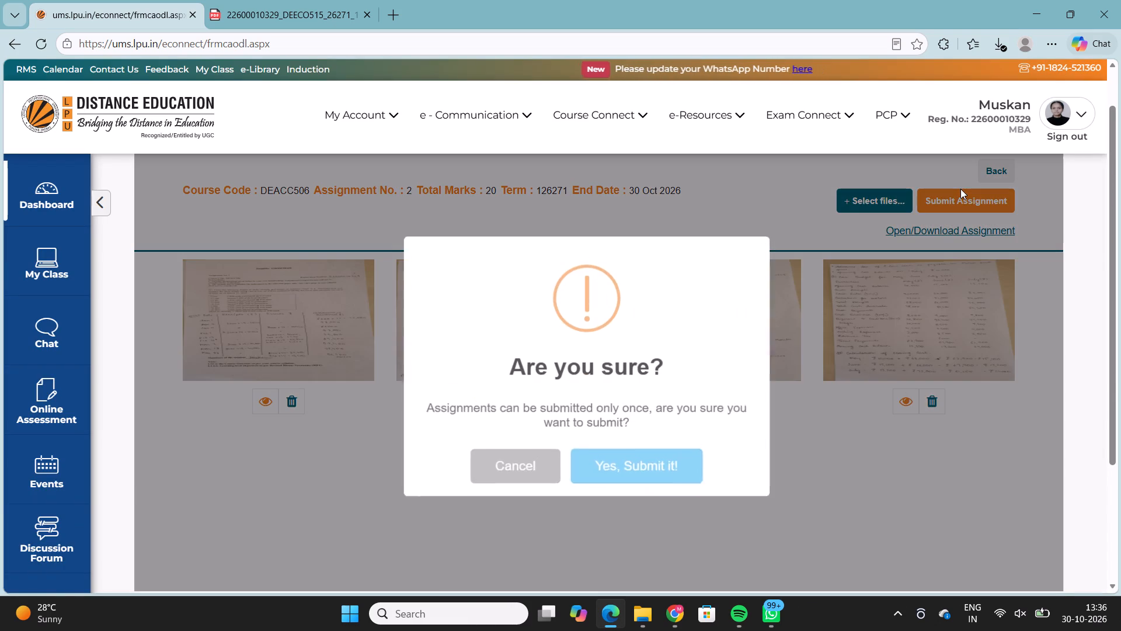
{"action": "left_click", "coordinate": [653, 465]}
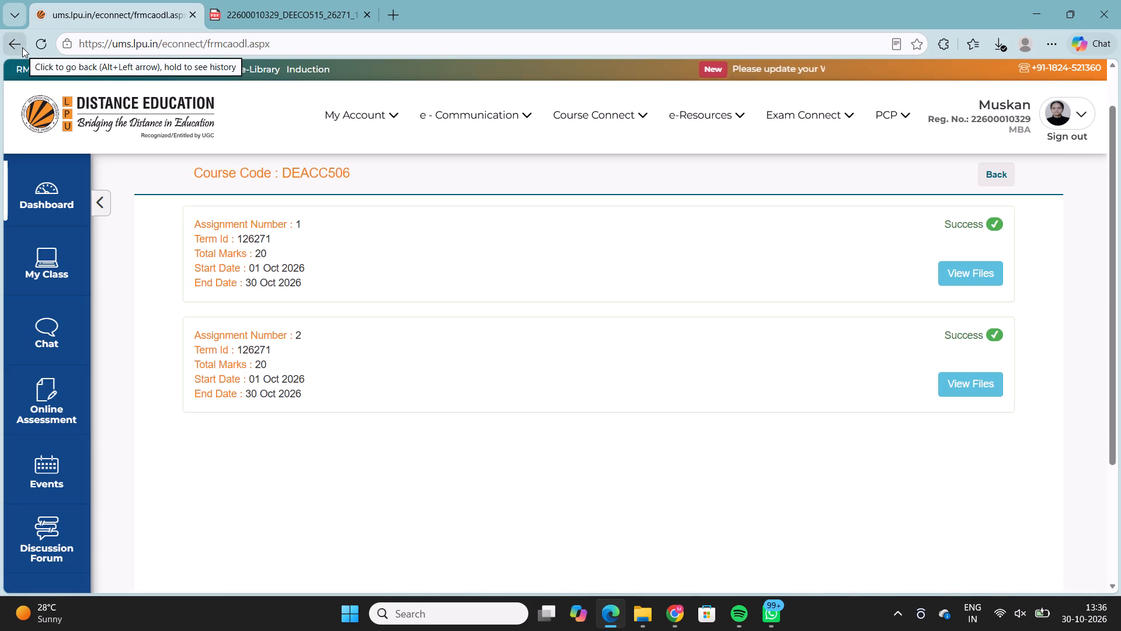
Return to the Select Course list of assignments and reload it to update the submission counts.
{"action": "left_click", "coordinate": [1001, 181]}
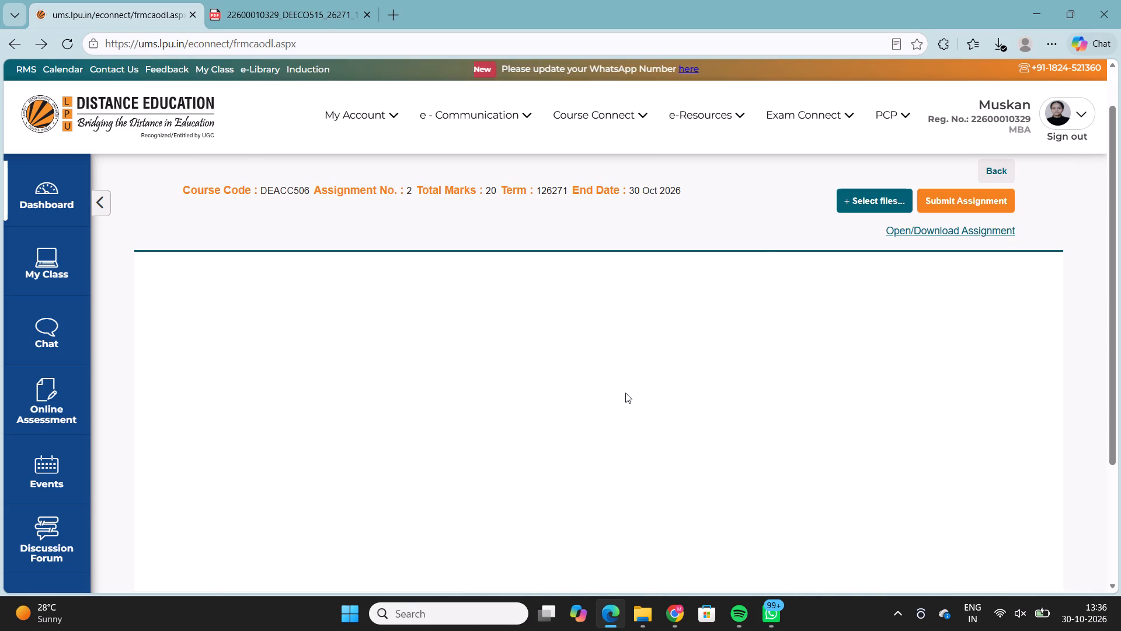
{"action": "left_click", "coordinate": [16, 47]}
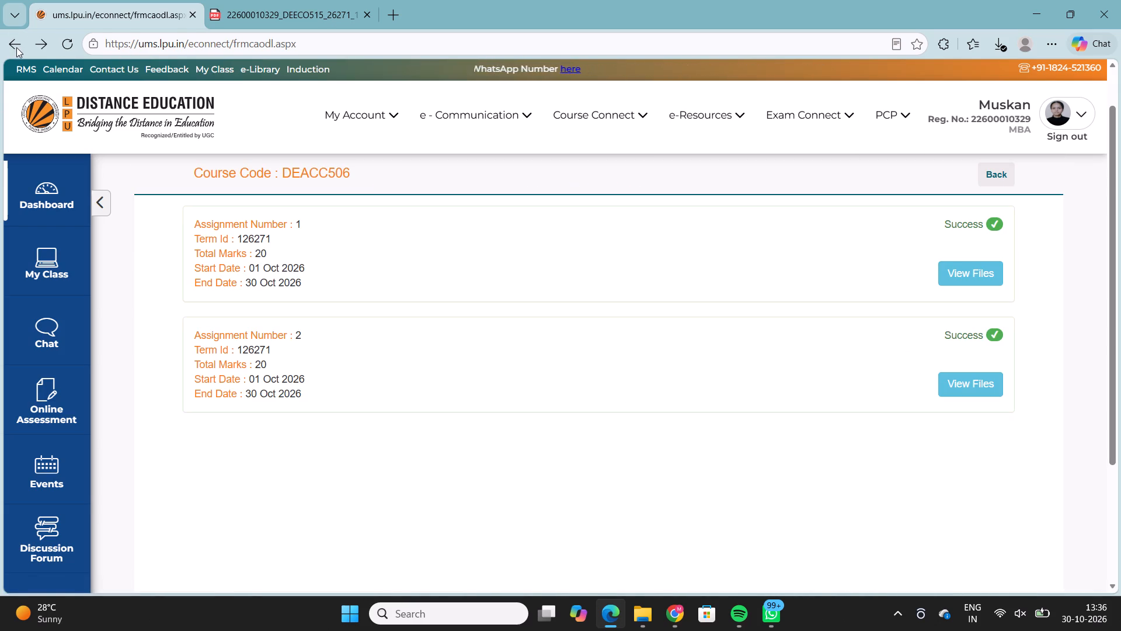
{"action": "left_click", "coordinate": [16, 47]}
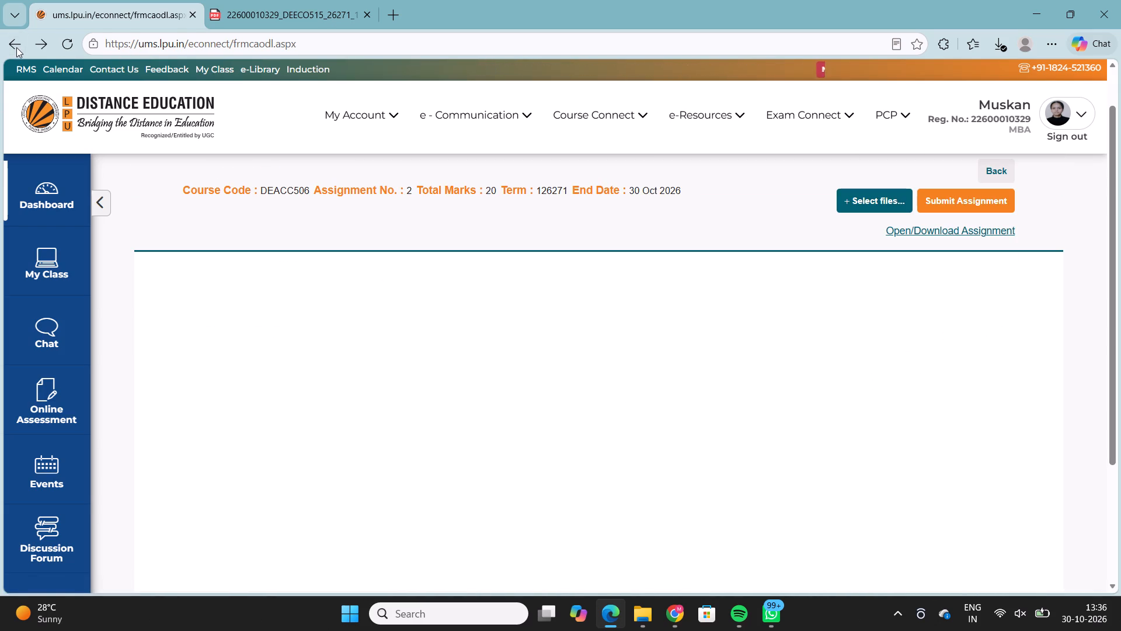
{"action": "left_click", "coordinate": [16, 47]}
{"action": "left_click", "coordinate": [16, 47]}
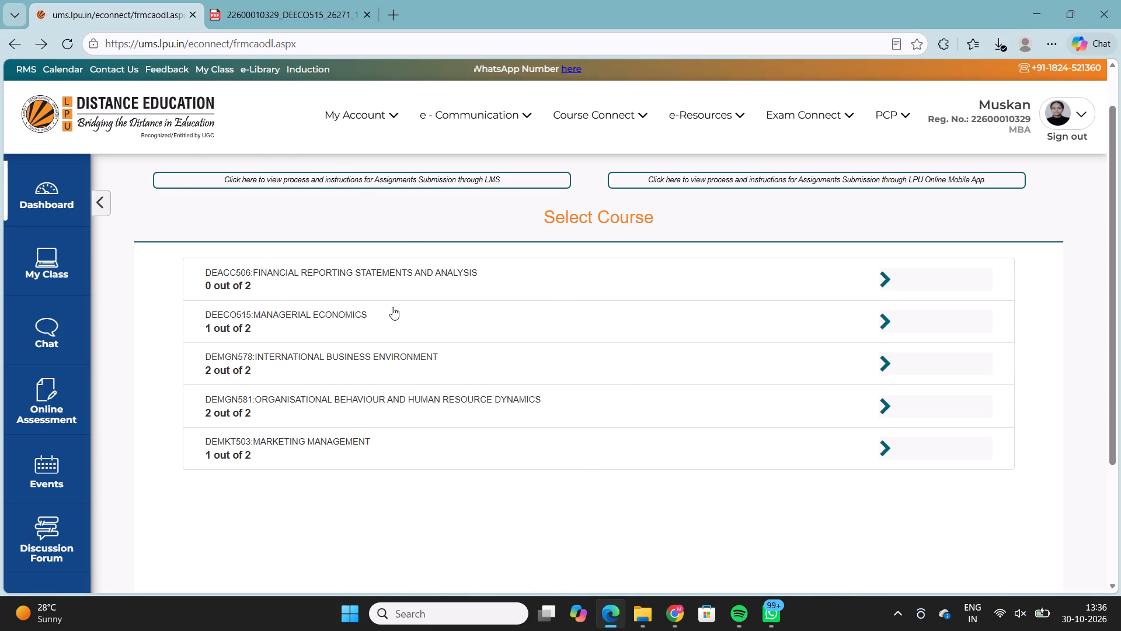
{"action": "left_click", "coordinate": [61, 45]}
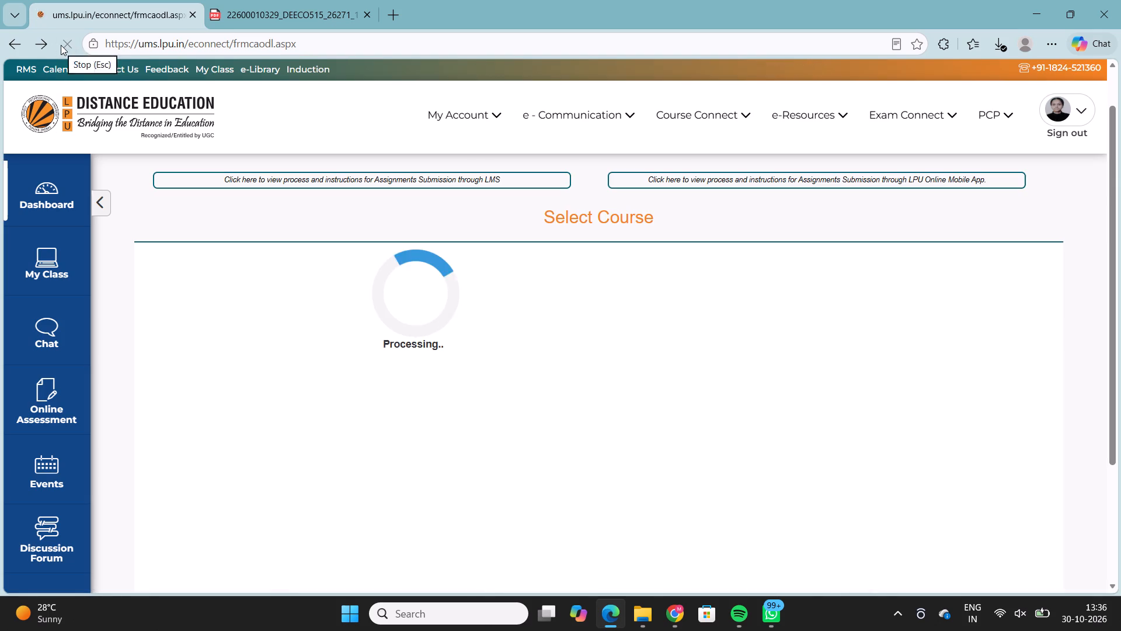
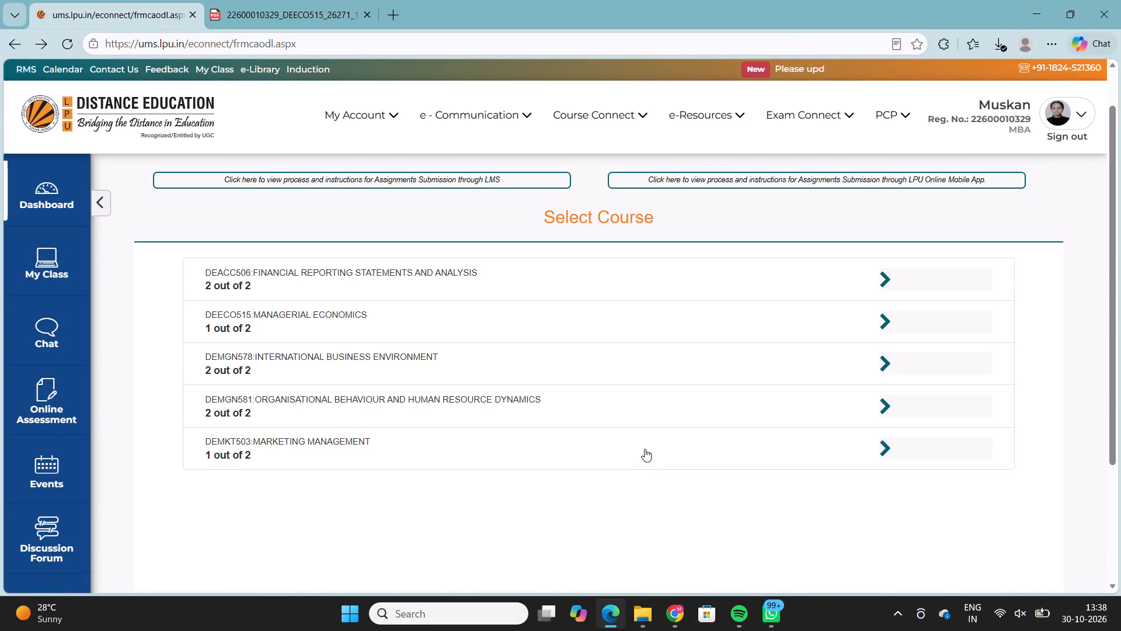
Switch to Google Photos in Chrome, reload the library and download the DEMKT503 Assignment 1 Question 1 page on marketing challenges.
{"action": "left_click", "coordinate": [668, 618]}
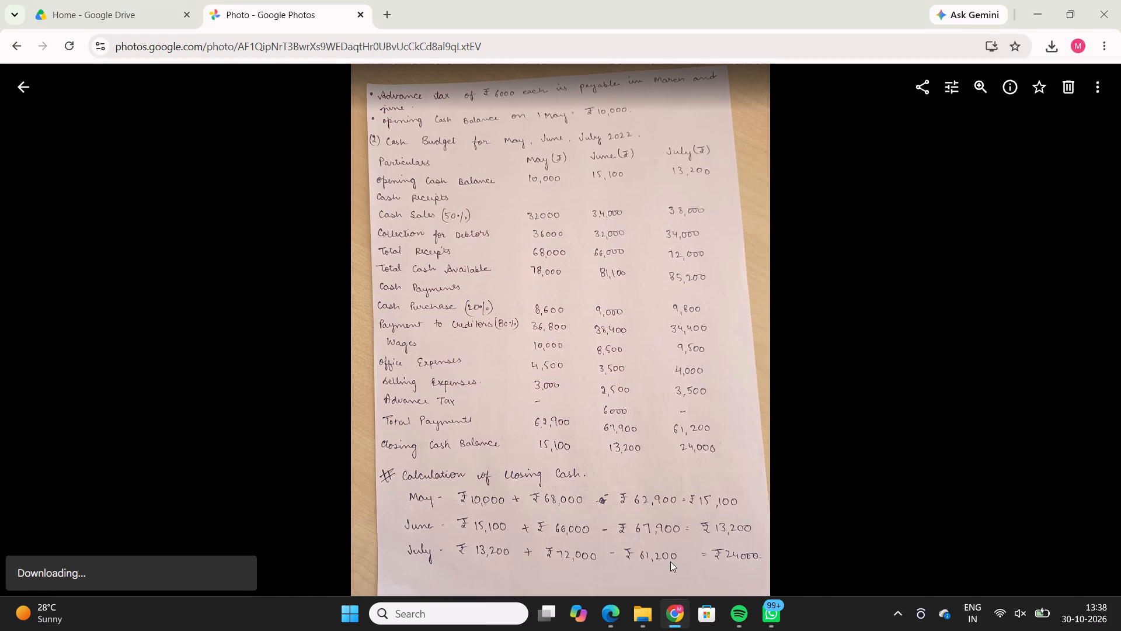
{"action": "left_click", "coordinate": [18, 85]}
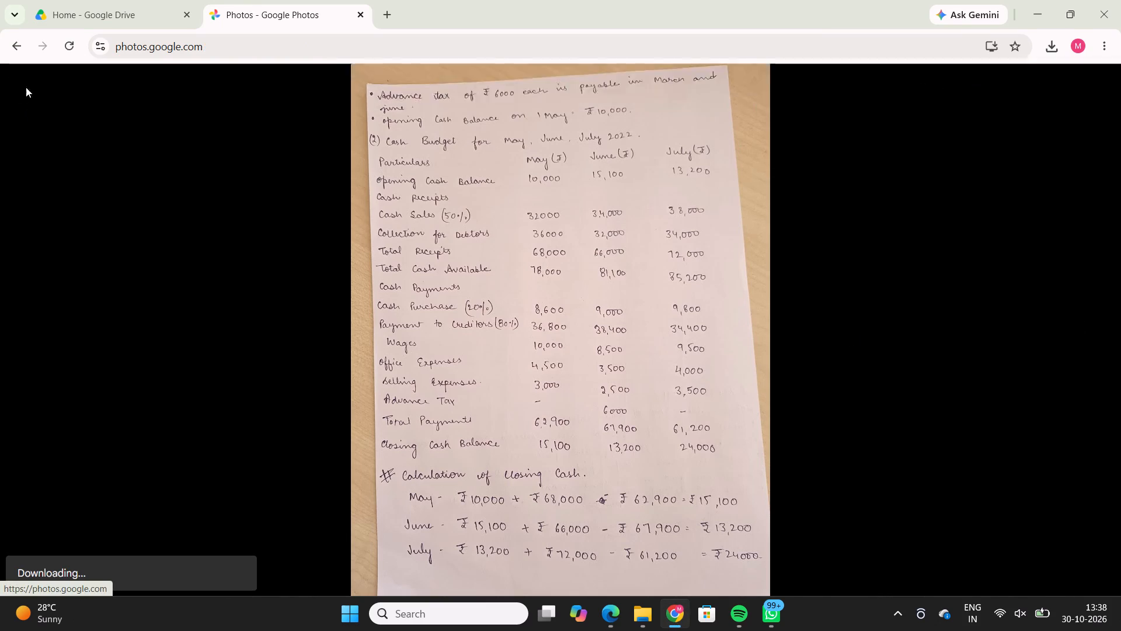
{"action": "left_click", "coordinate": [72, 47]}
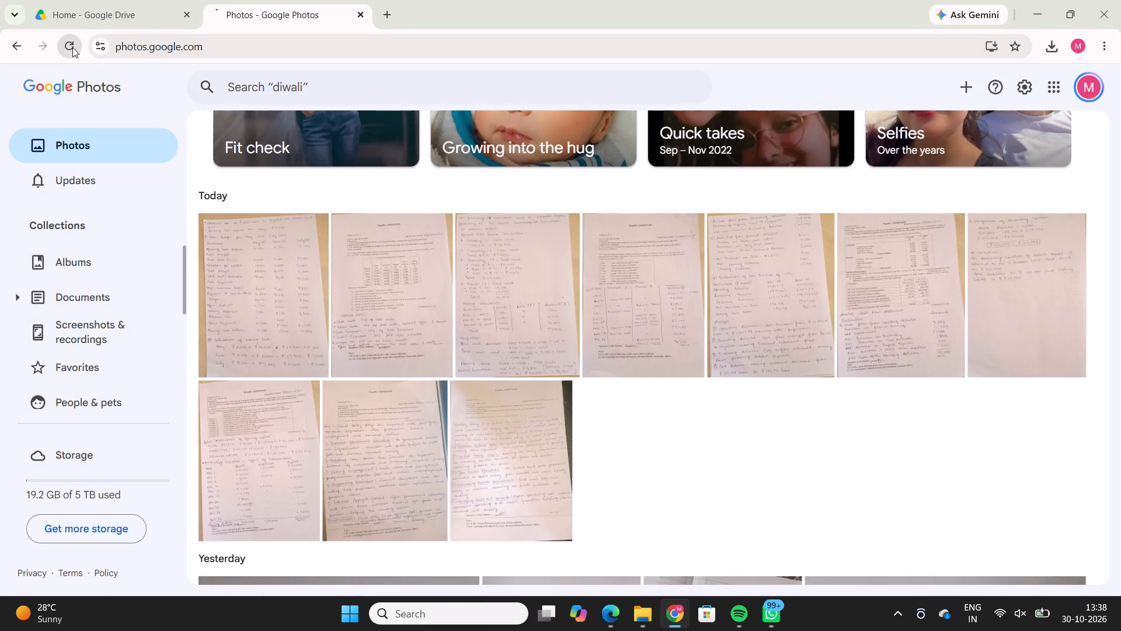
{"action": "scroll", "coordinate": [440, 423], "scroll_direction": "down", "scroll_amount": 1}
{"action": "scroll", "coordinate": [415, 362], "scroll_direction": "down", "scroll_amount": 1}
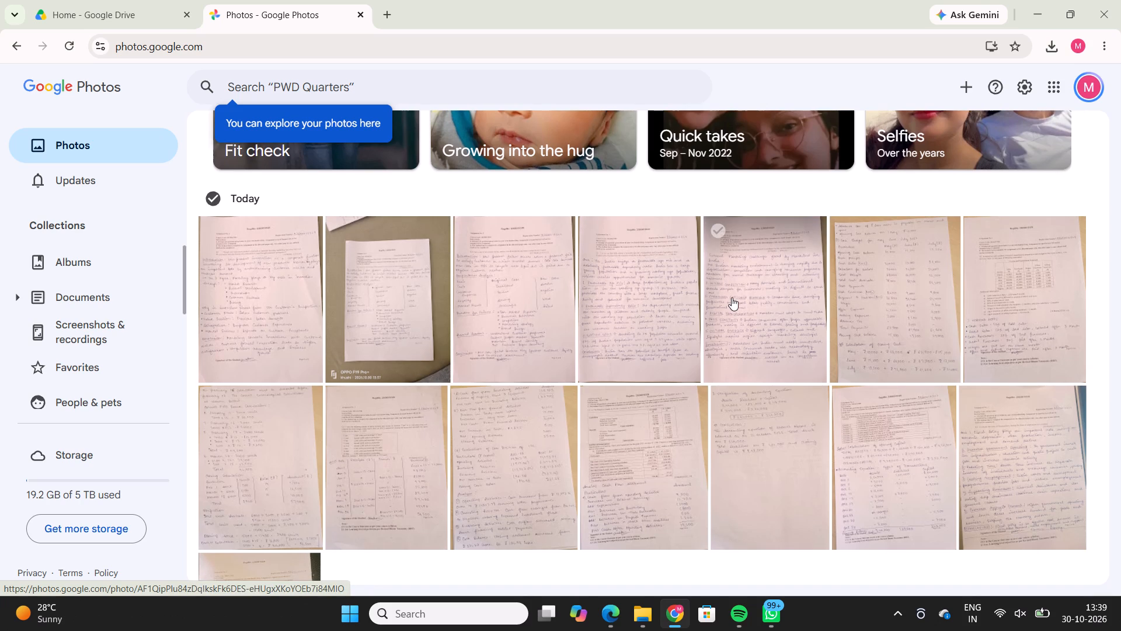
{"action": "left_click", "coordinate": [732, 297]}
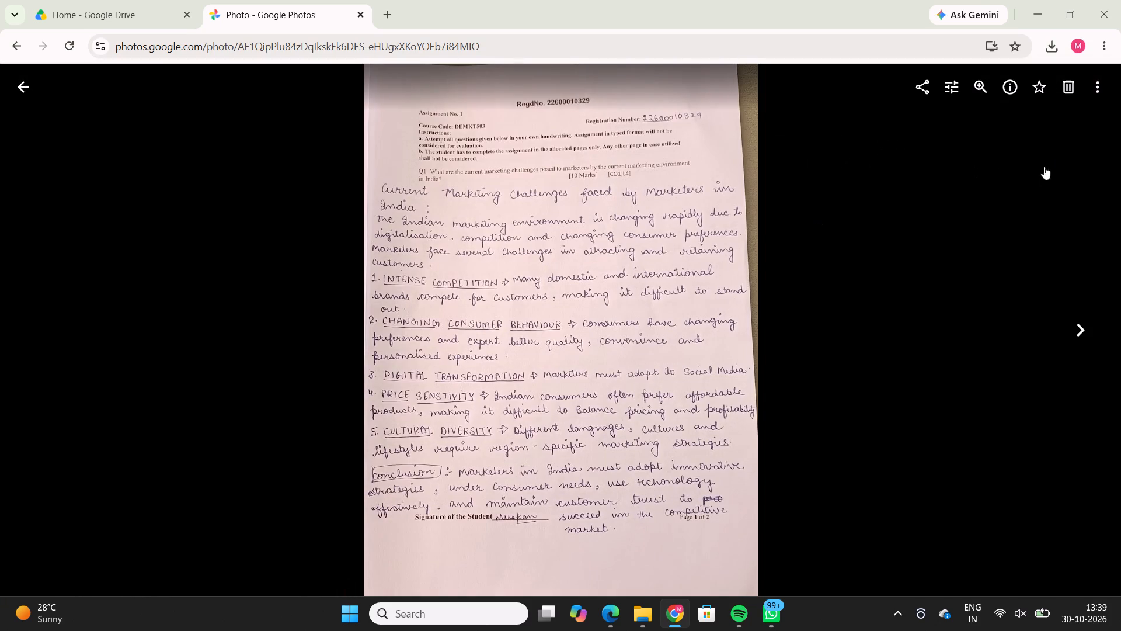
{"action": "left_click", "coordinate": [1100, 77]}
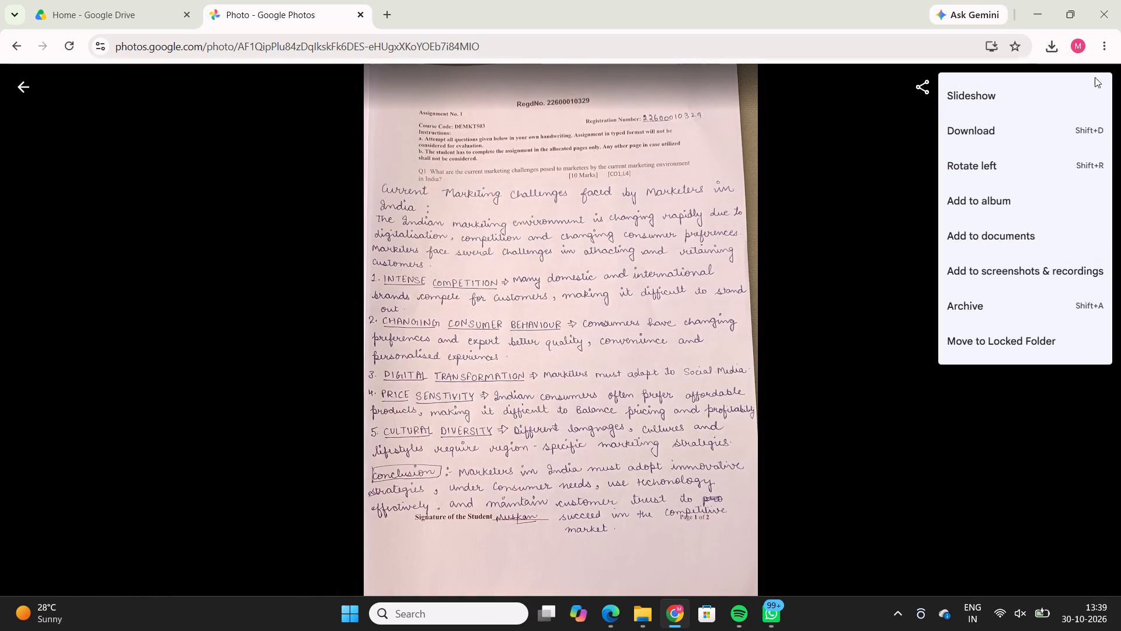
{"action": "left_click", "coordinate": [1045, 135]}
Download the DEMKT503 Assignment 1 Question 2 page on India's age mix and dependency ratio.
{"action": "key", "text": "Left"}
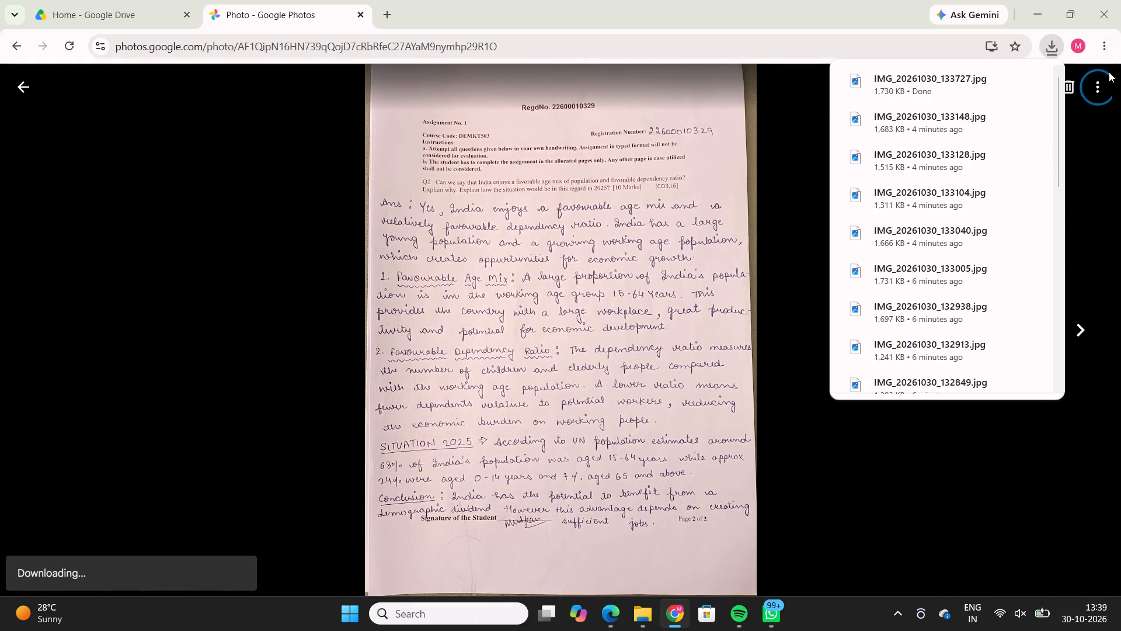
{"action": "left_click", "coordinate": [1102, 81]}
{"action": "left_click", "coordinate": [925, 174]}
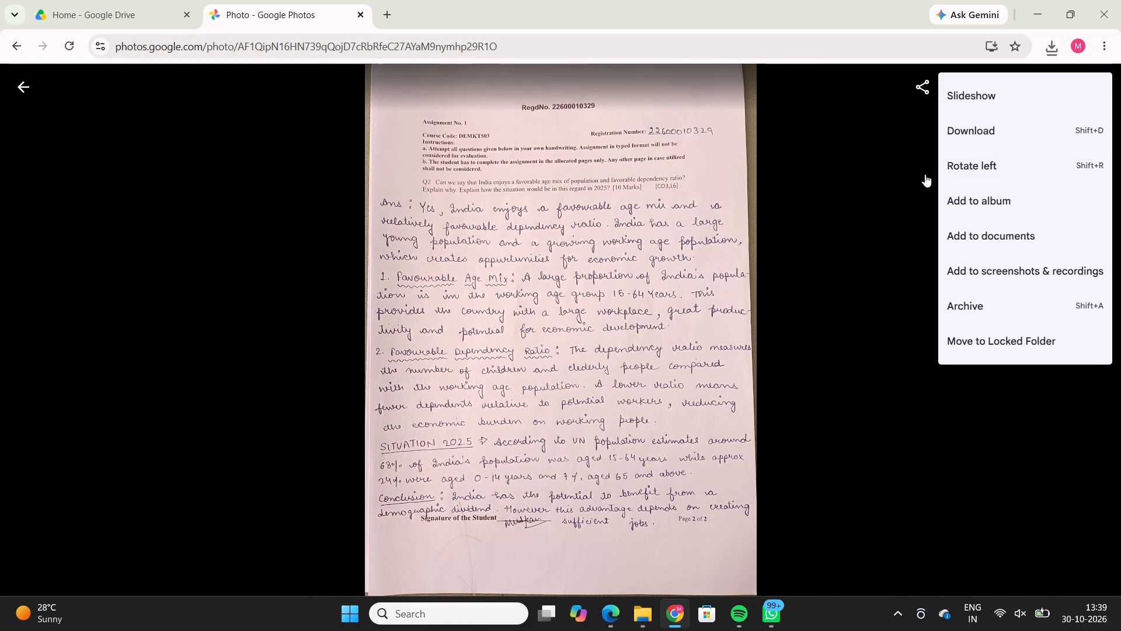
{"action": "key", "text": "Right"}
{"action": "key", "text": "Left"}
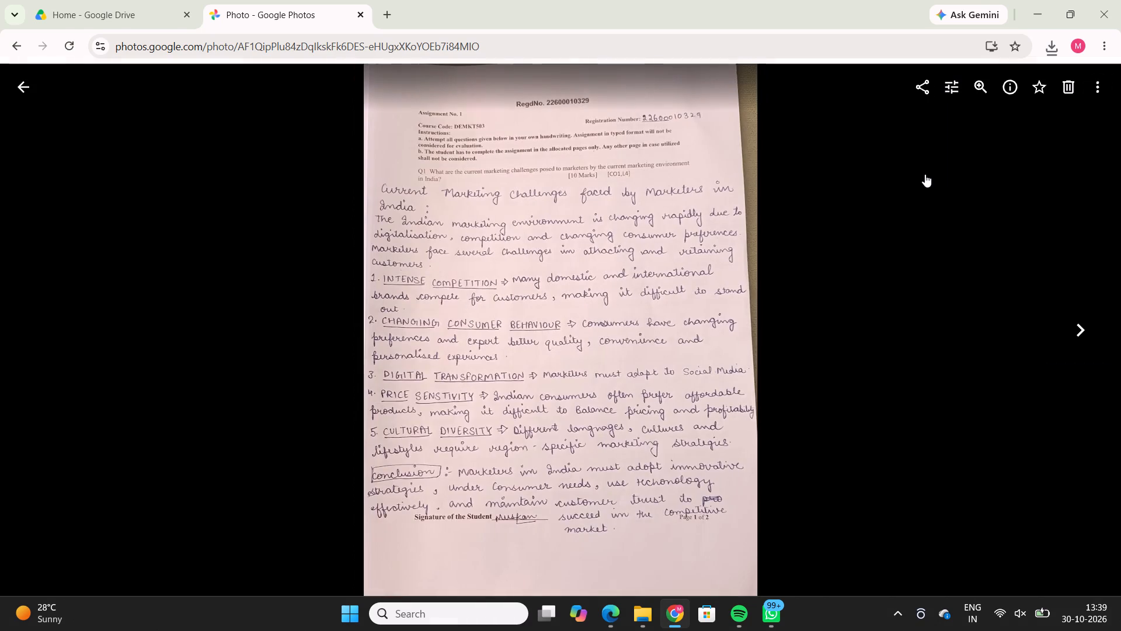
{"action": "key", "text": "Left"}
{"action": "left_click", "coordinate": [1089, 92]}
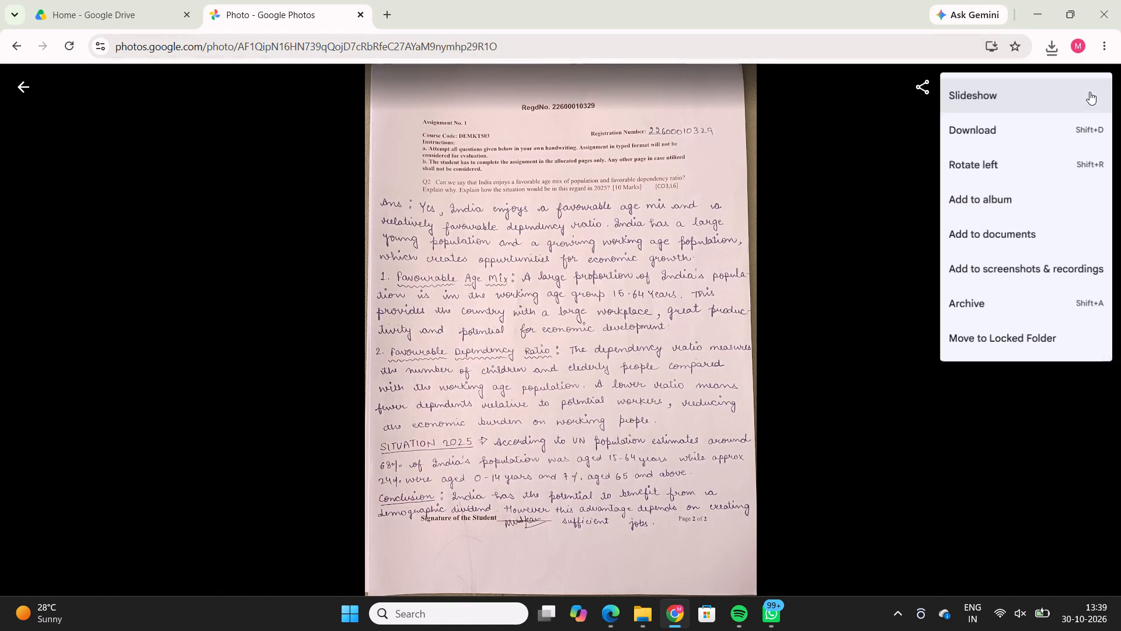
{"action": "left_click", "coordinate": [1045, 146]}
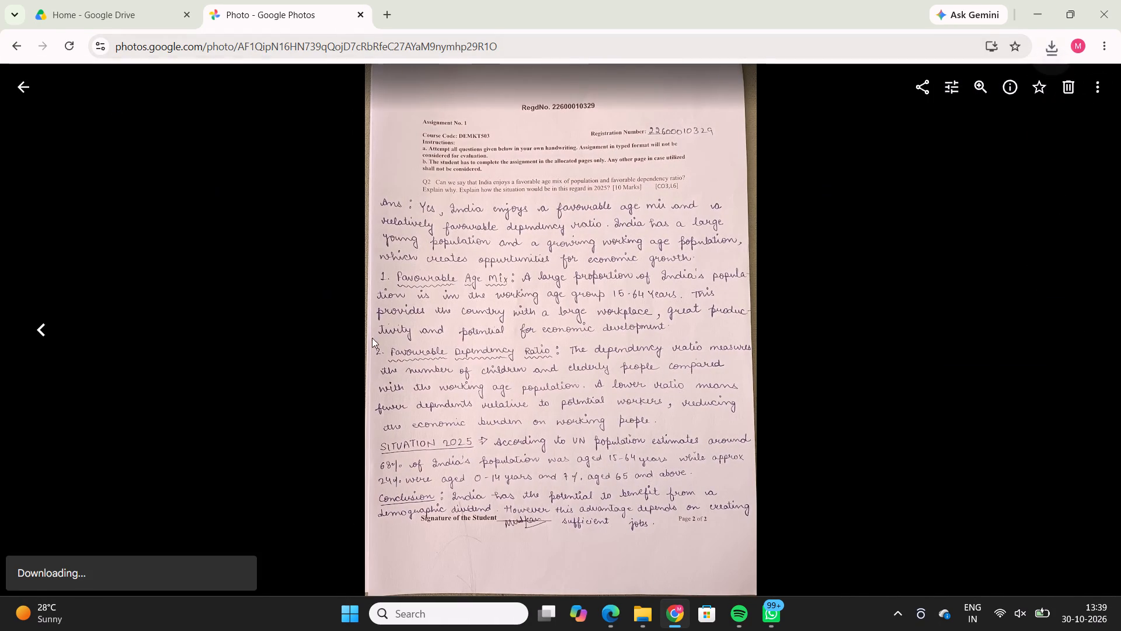
Switch to the university portal in Edge, open DEMKT503 Marketing Management and delete the submitted files of Assignment 1.
{"action": "left_click", "coordinate": [612, 617]}
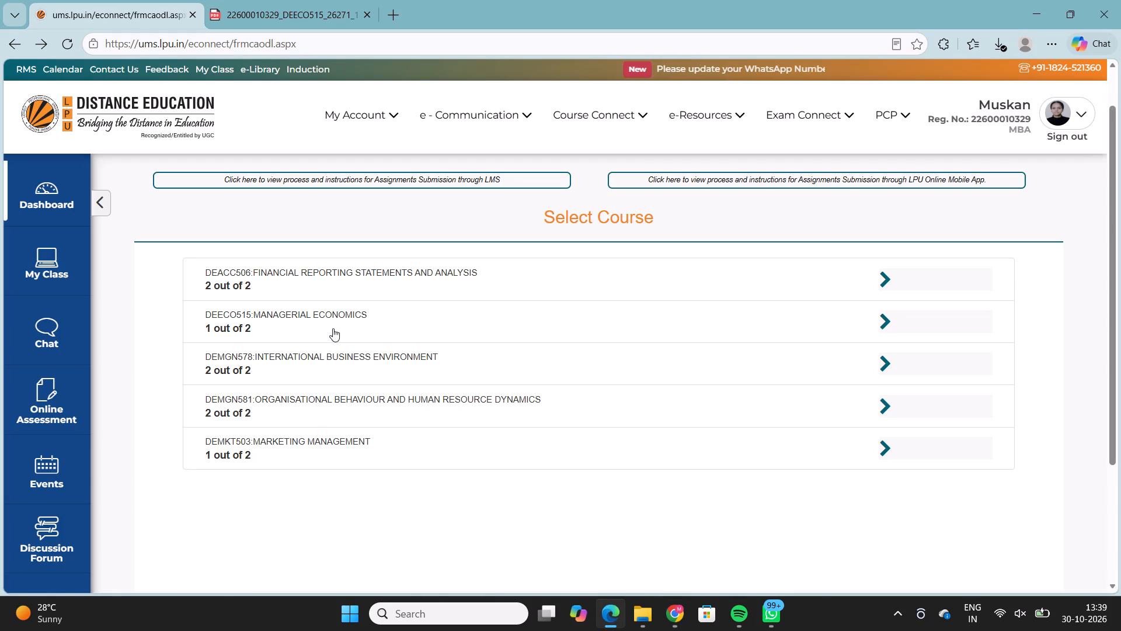
{"action": "left_click", "coordinate": [326, 443]}
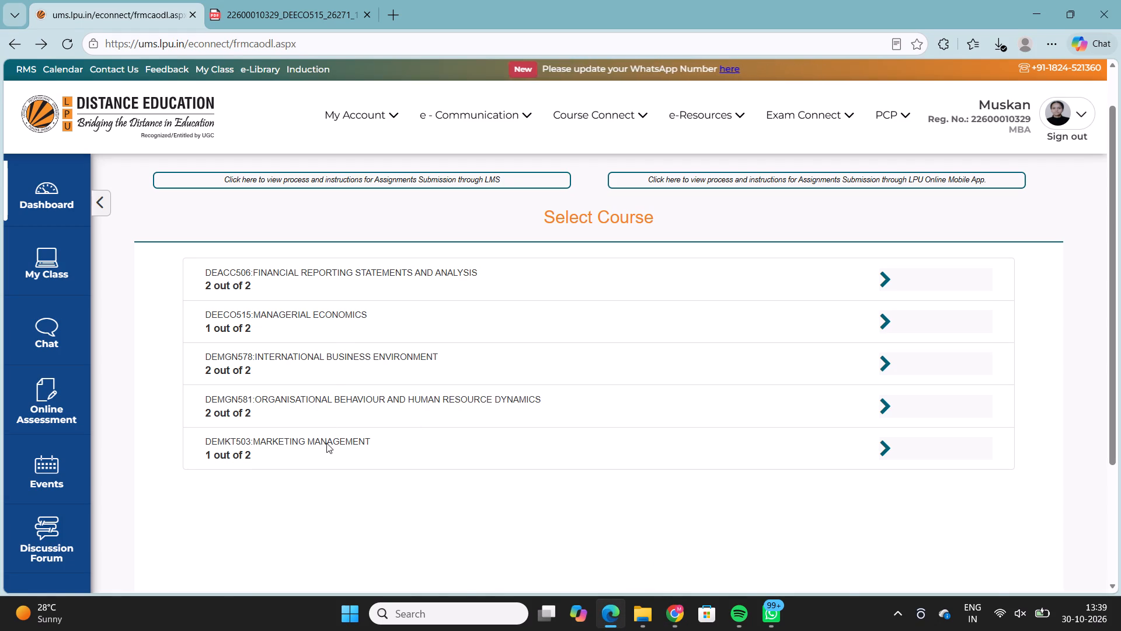
{"action": "left_click", "coordinate": [958, 273]}
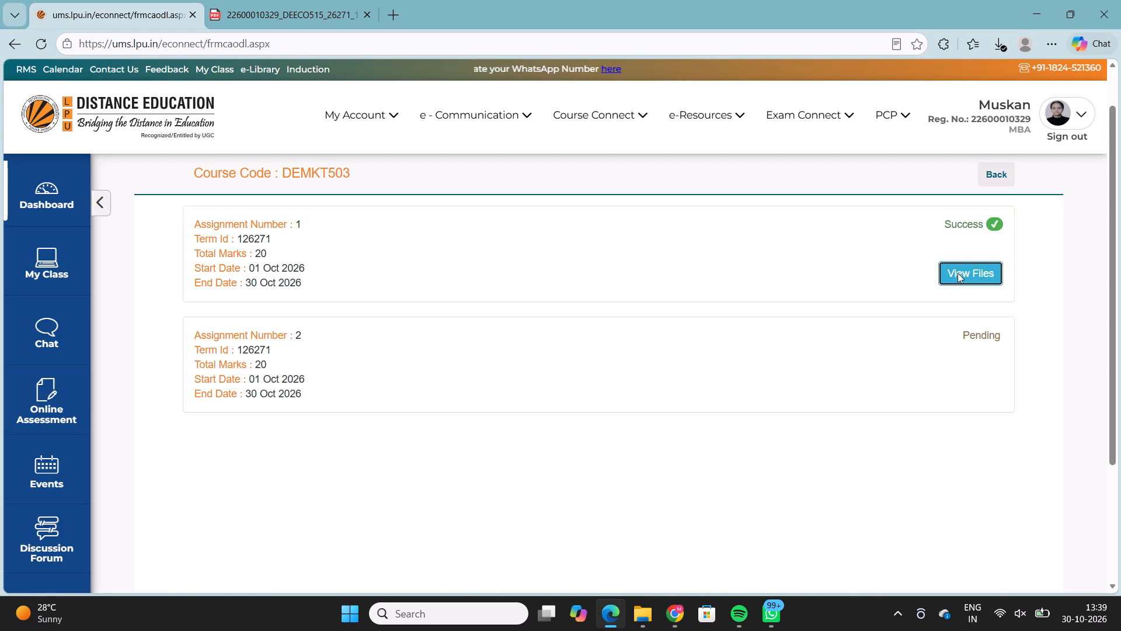
{"action": "left_click", "coordinate": [788, 202]}
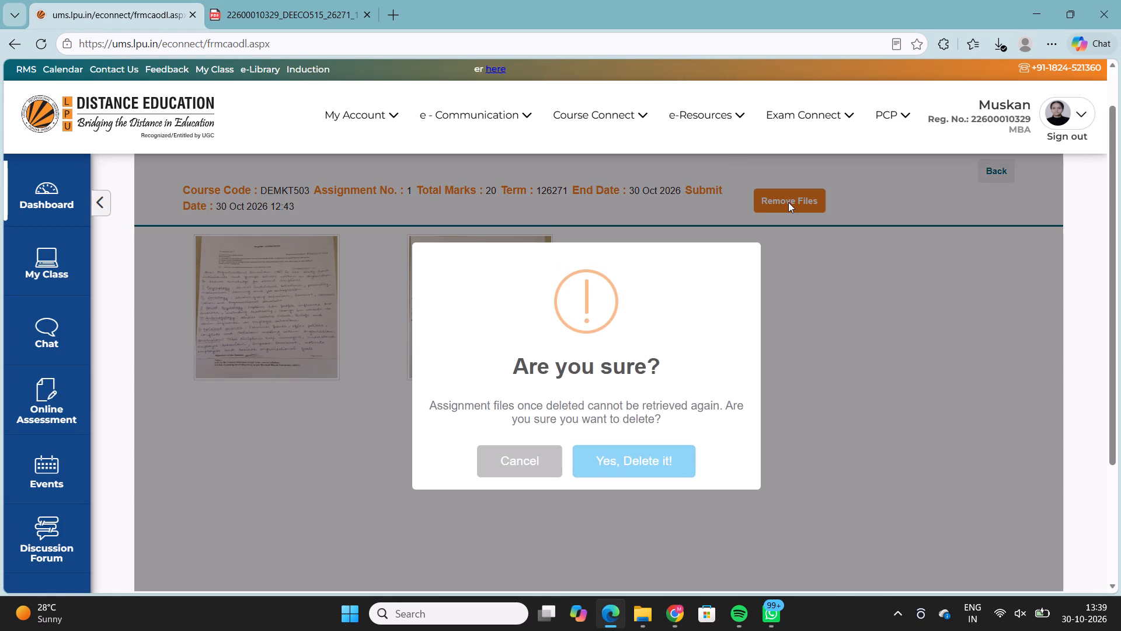
{"action": "left_click", "coordinate": [613, 461]}
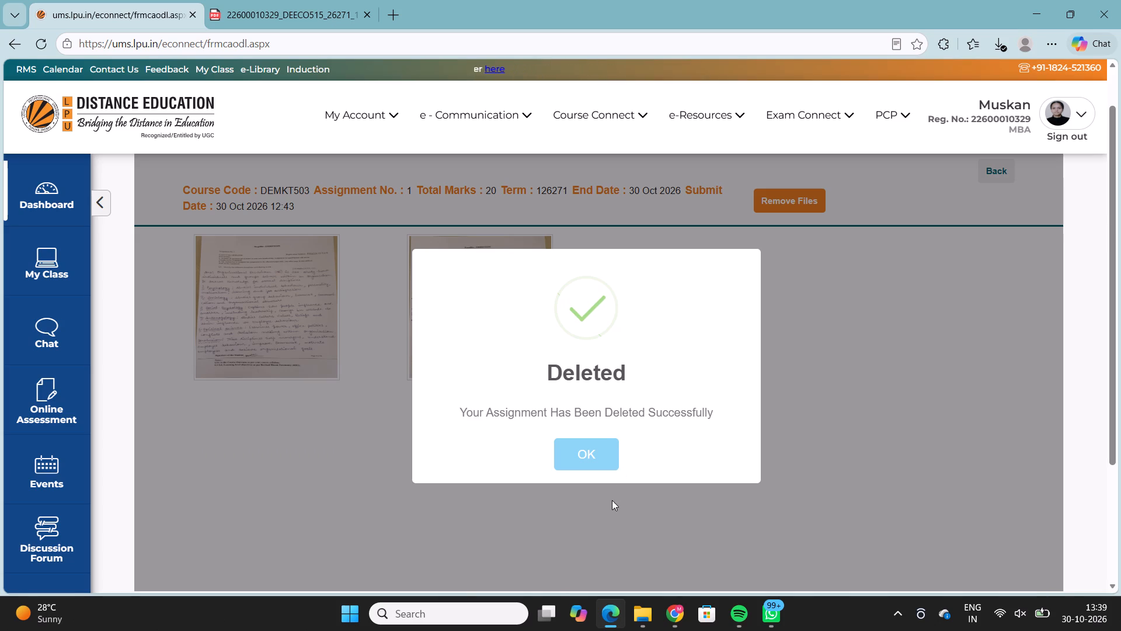
{"action": "left_click", "coordinate": [596, 458]}
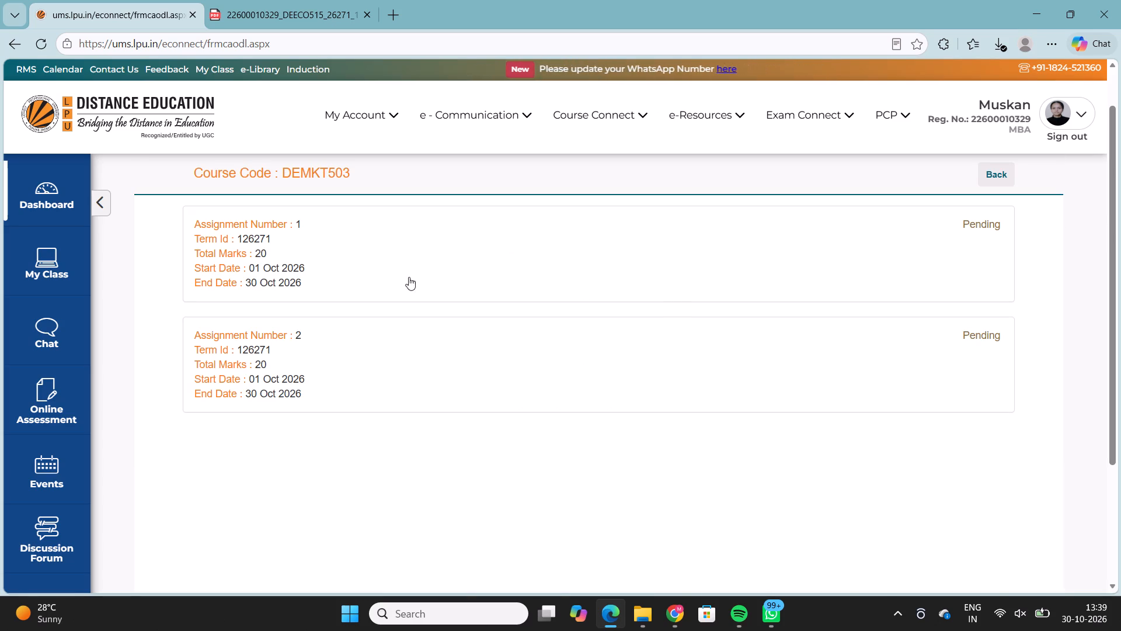
Open DEMKT503 Assignment 1 and upload the pages IMG_20261030_133727 and IMG_20261030_133749 in that order.
{"action": "left_click", "coordinate": [412, 249]}
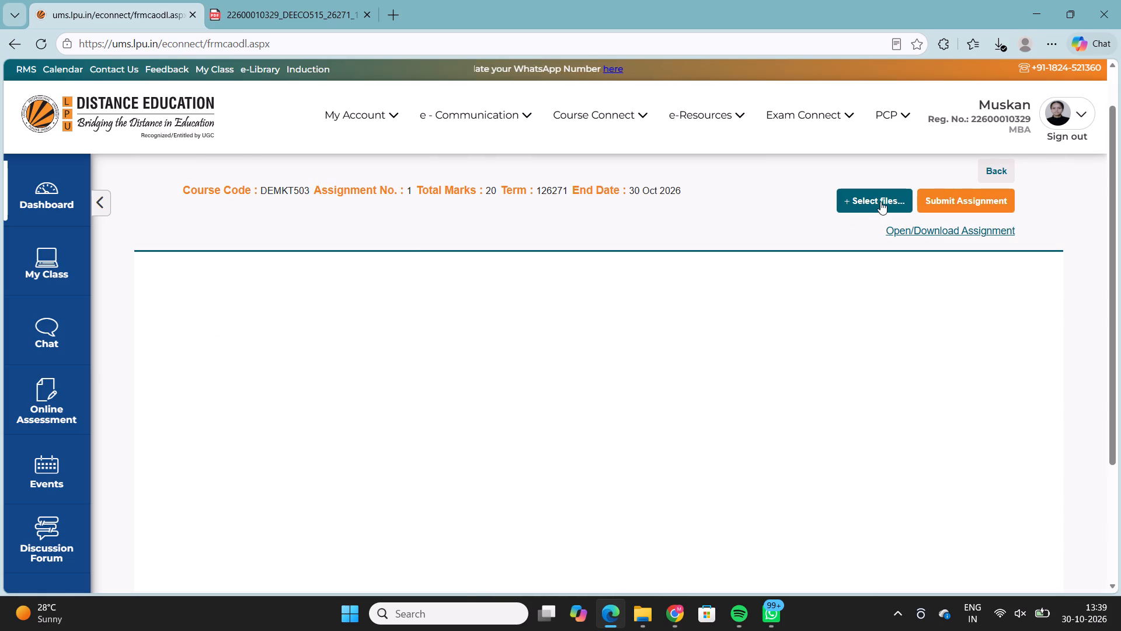
{"action": "left_click", "coordinate": [876, 200]}
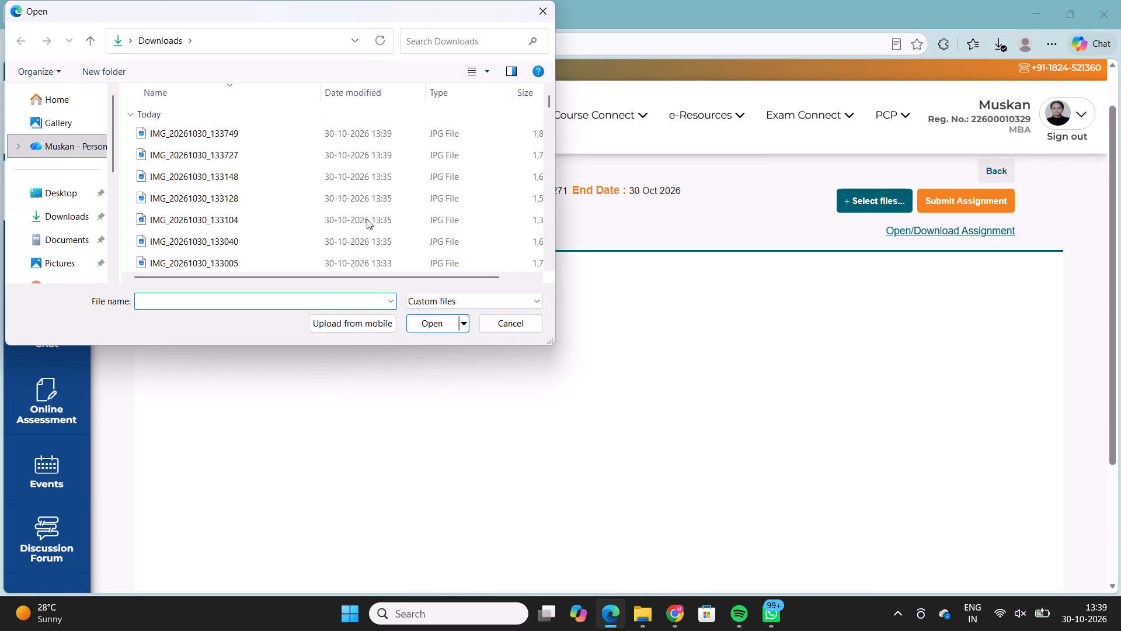
{"action": "double_click", "coordinate": [253, 148]}
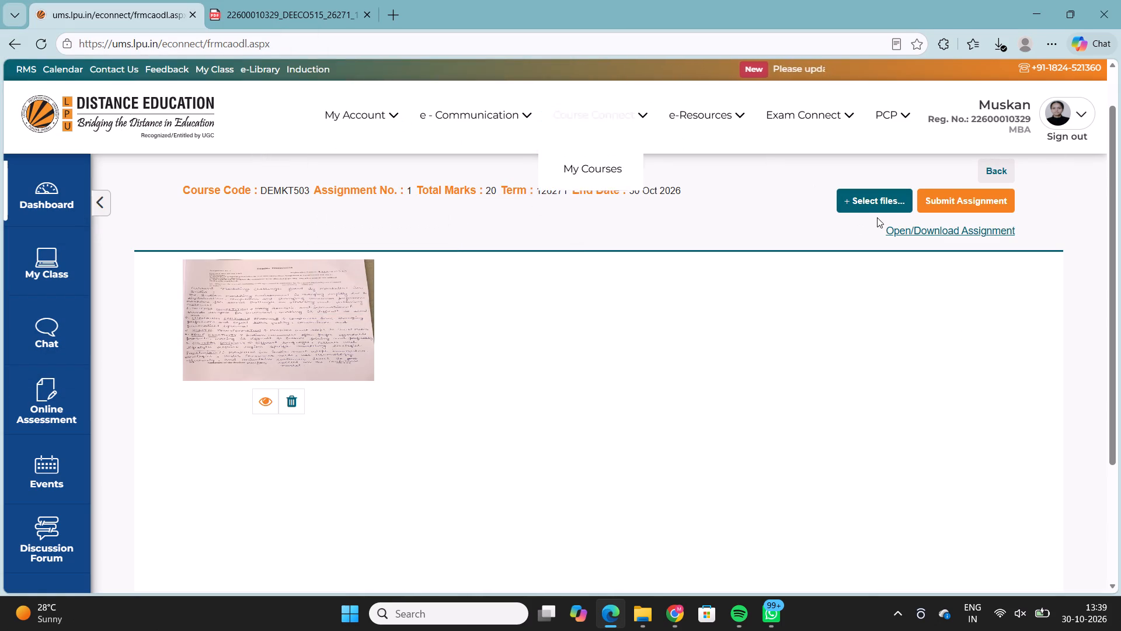
{"action": "left_click", "coordinate": [876, 211]}
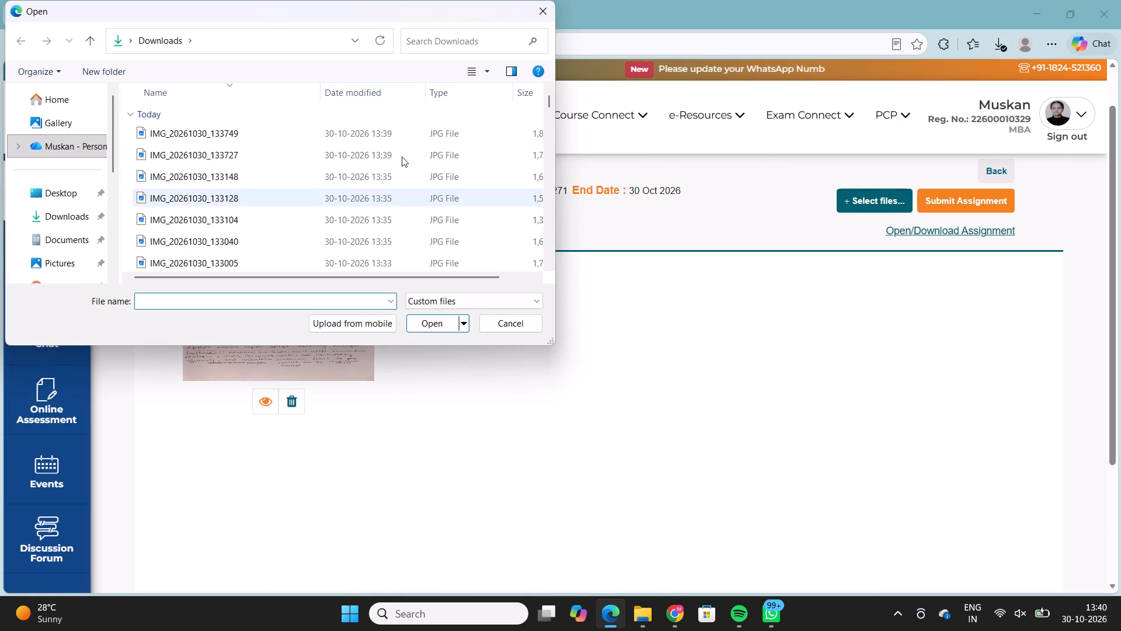
{"action": "double_click", "coordinate": [384, 124]}
Preview both uploaded Assignment 1 pages one after the other, closing each preview.
{"action": "left_click", "coordinate": [263, 391]}
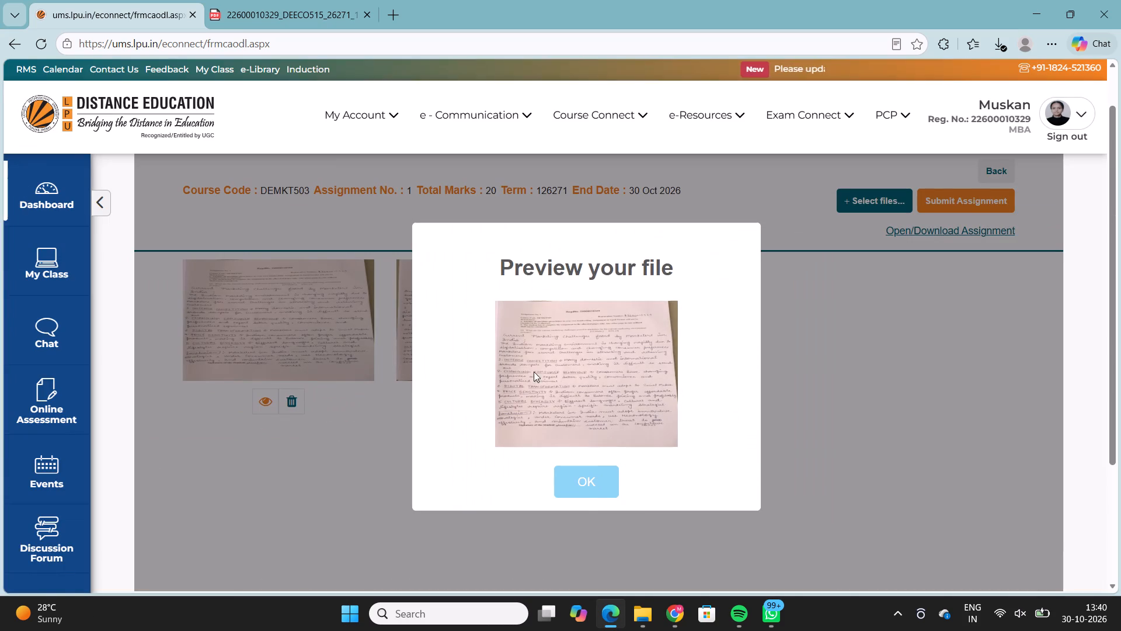
{"action": "left_click", "coordinate": [586, 485]}
{"action": "left_click", "coordinate": [475, 400]}
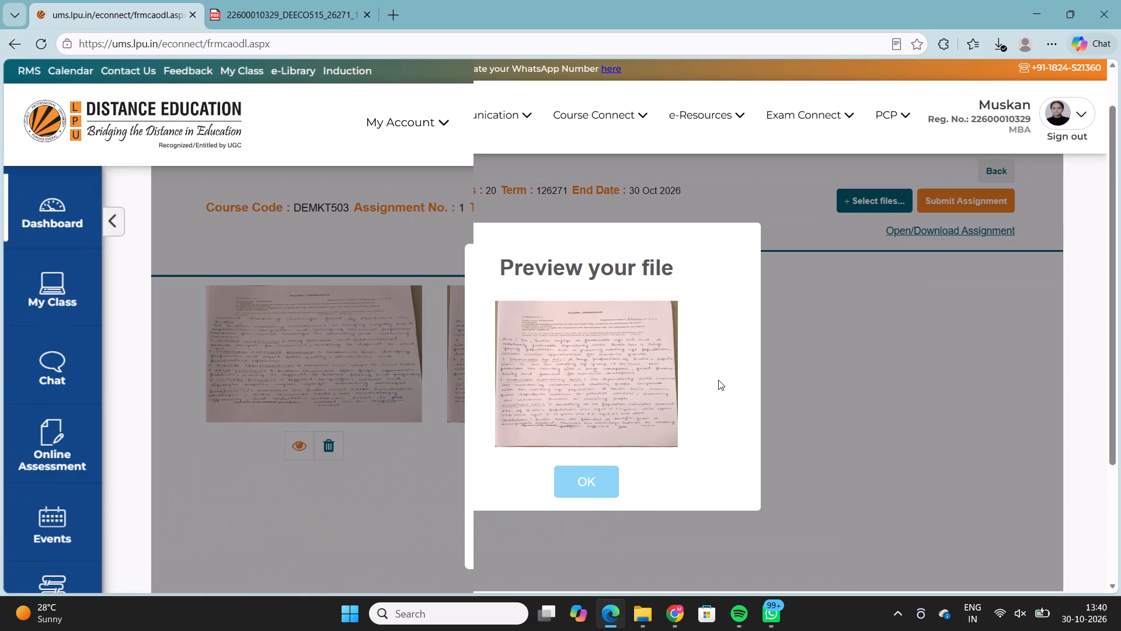
{"action": "left_click", "coordinate": [605, 483]}
Submit DEMKT503 Assignment 1 and confirm the one-time submission.
{"action": "left_click", "coordinate": [970, 198]}
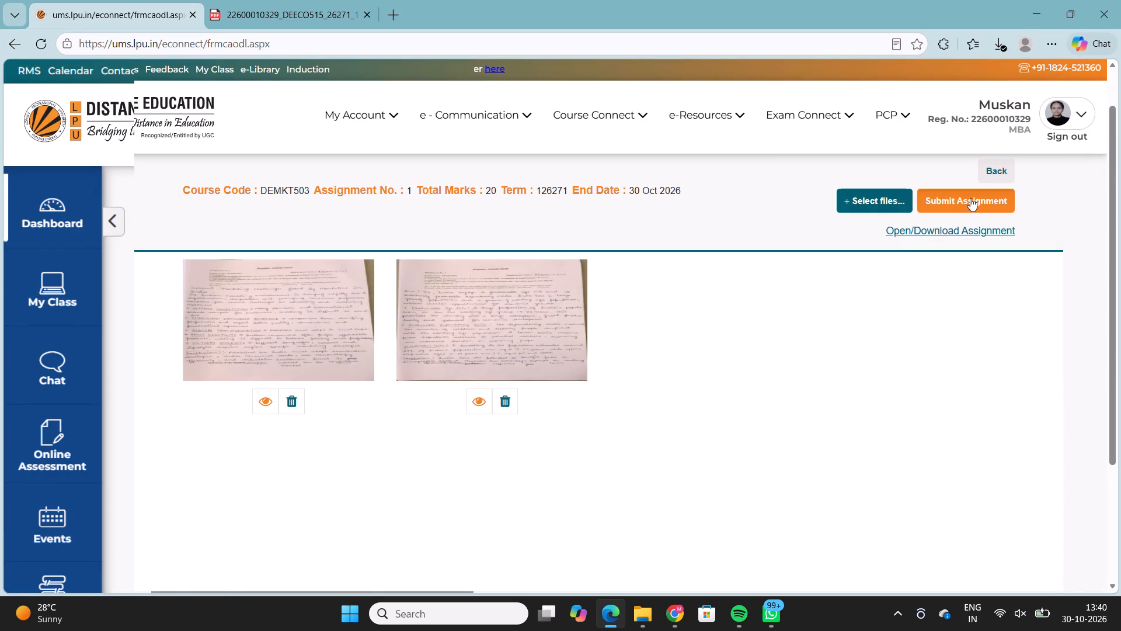
{"action": "left_click", "coordinate": [649, 462]}
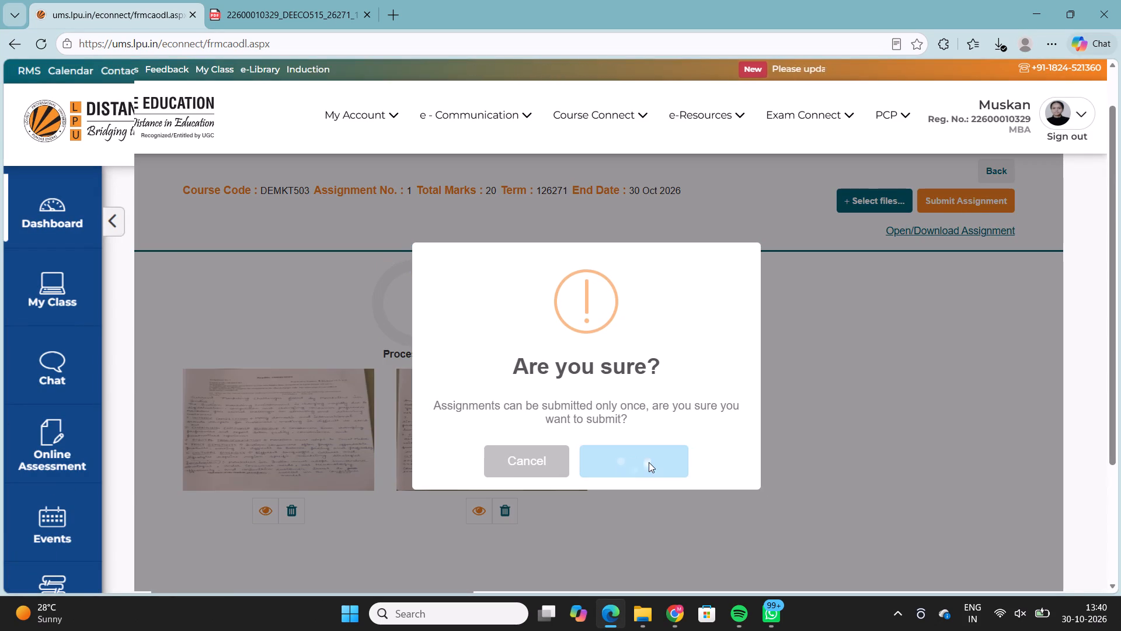
Switch to Google Photos in Chrome and download the DEMKT503 Assignment 2 Question 1 page on the New Coke product failure.
{"action": "left_click", "coordinate": [673, 619]}
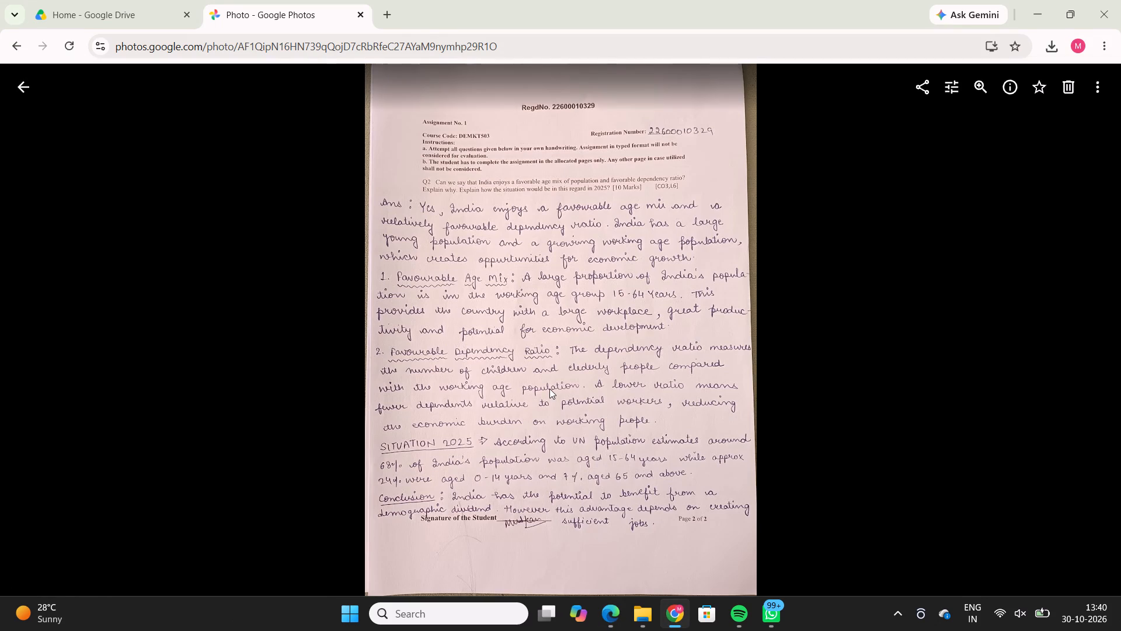
{"action": "key", "text": "Left"}
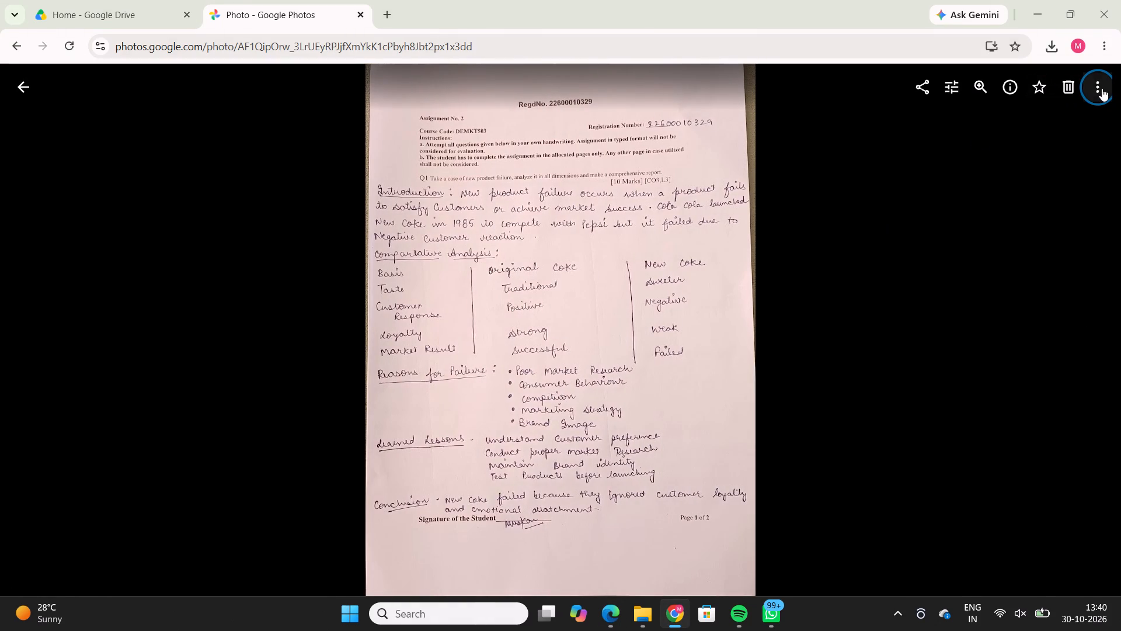
{"action": "left_click", "coordinate": [1102, 88]}
{"action": "left_click", "coordinate": [1019, 127]}
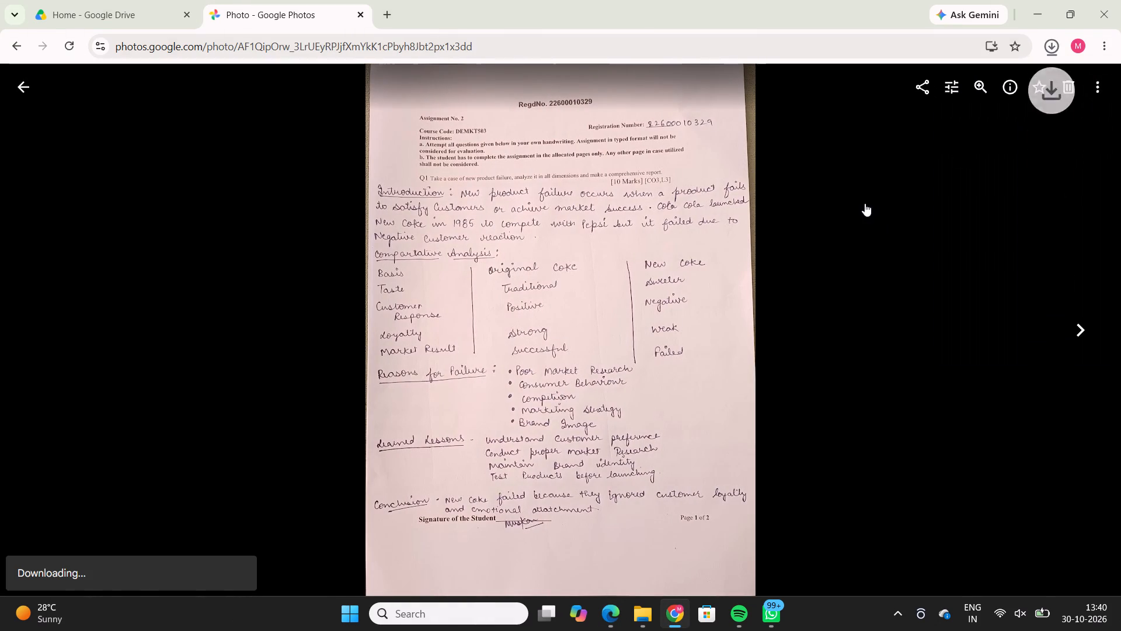
Skip the duplicate Question 1 photo and download the DEMKT503 Assignment 2 Question 2 page on innovation and marketing.
{"action": "key", "text": "Left"}
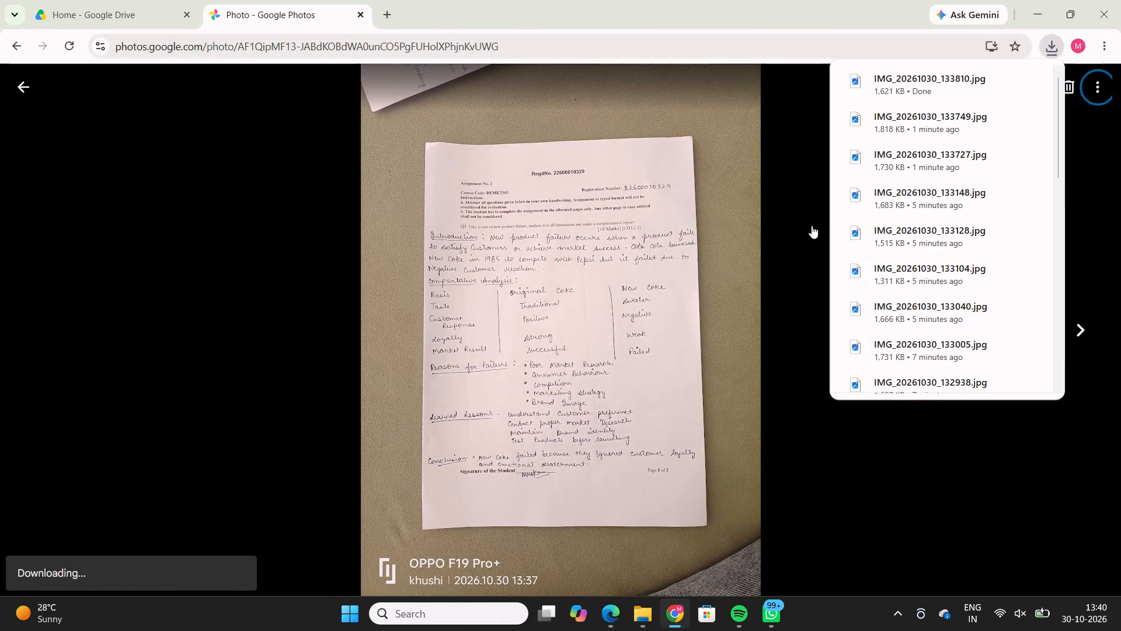
{"action": "key", "text": "Left"}
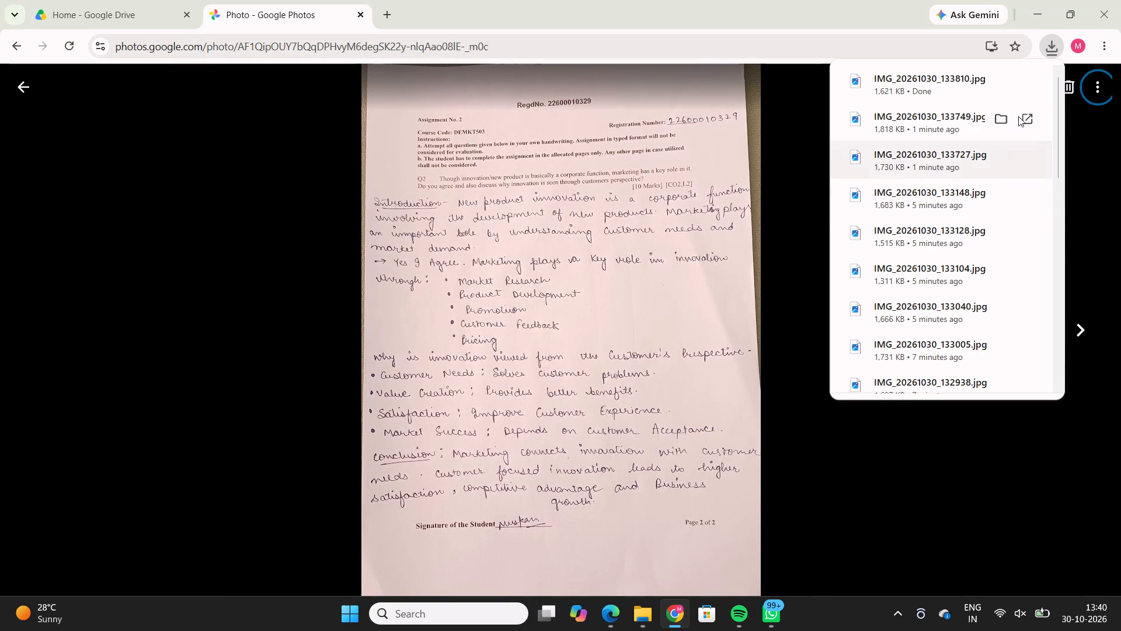
{"action": "left_click", "coordinate": [1094, 78]}
{"action": "left_click", "coordinate": [1031, 125]}
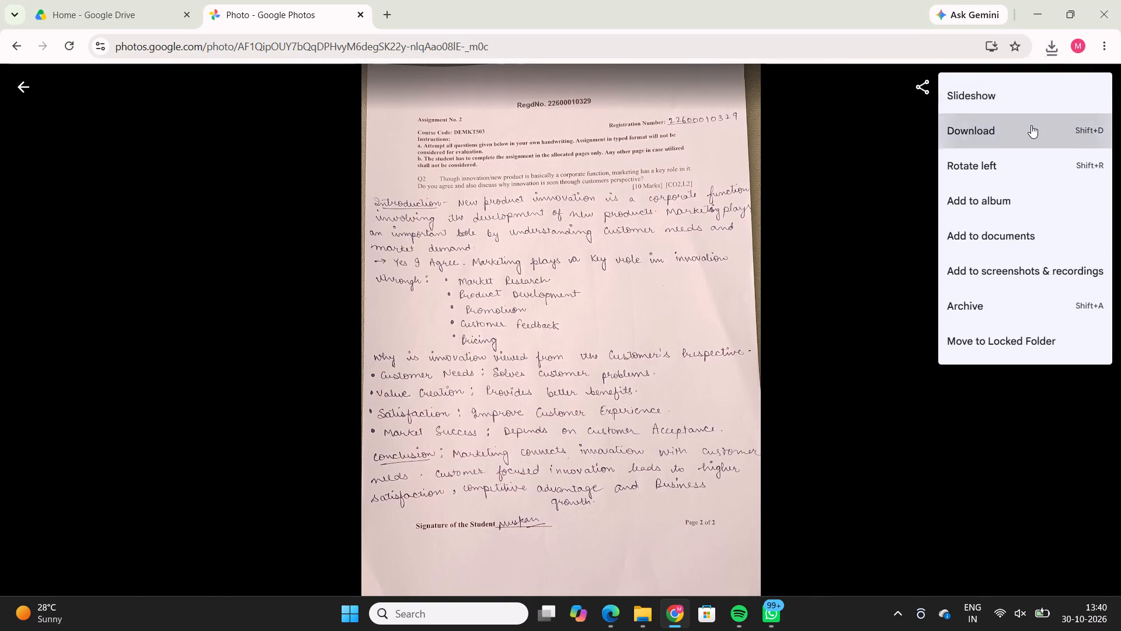
{"action": "scroll", "coordinate": [710, 325], "scroll_direction": "down", "scroll_amount": 1}
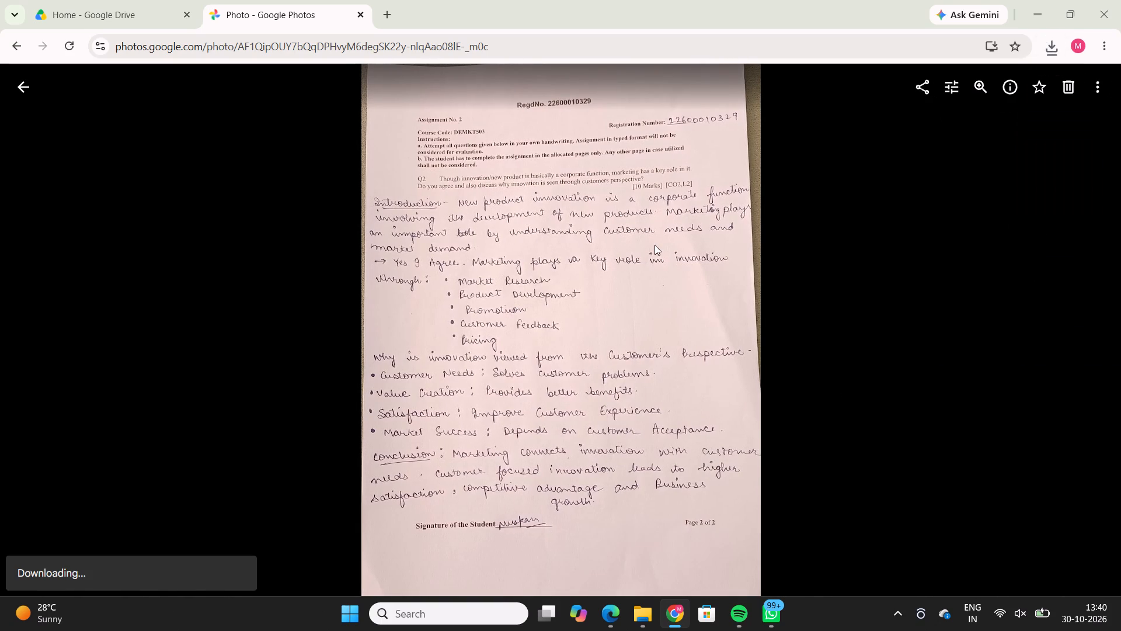
Return to the portal in Edge, open DEMKT503 Assignment 2 and upload its Question 1 page, IMG_20261030_133810.
{"action": "left_click", "coordinate": [613, 621]}
{"action": "left_click", "coordinate": [454, 393]}
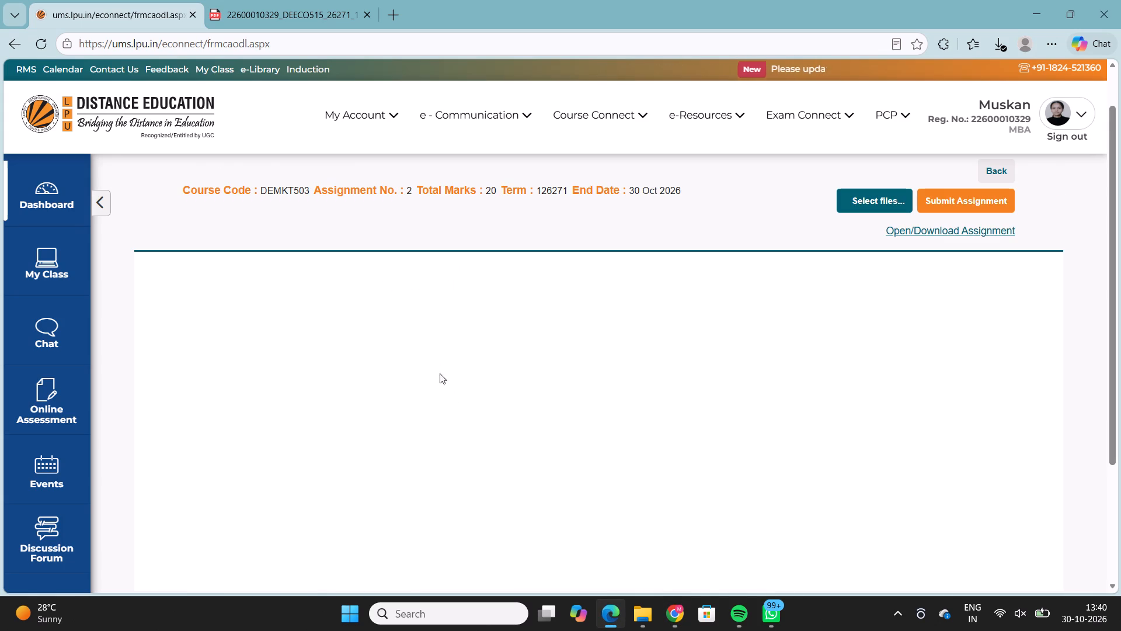
{"action": "left_click", "coordinate": [858, 192]}
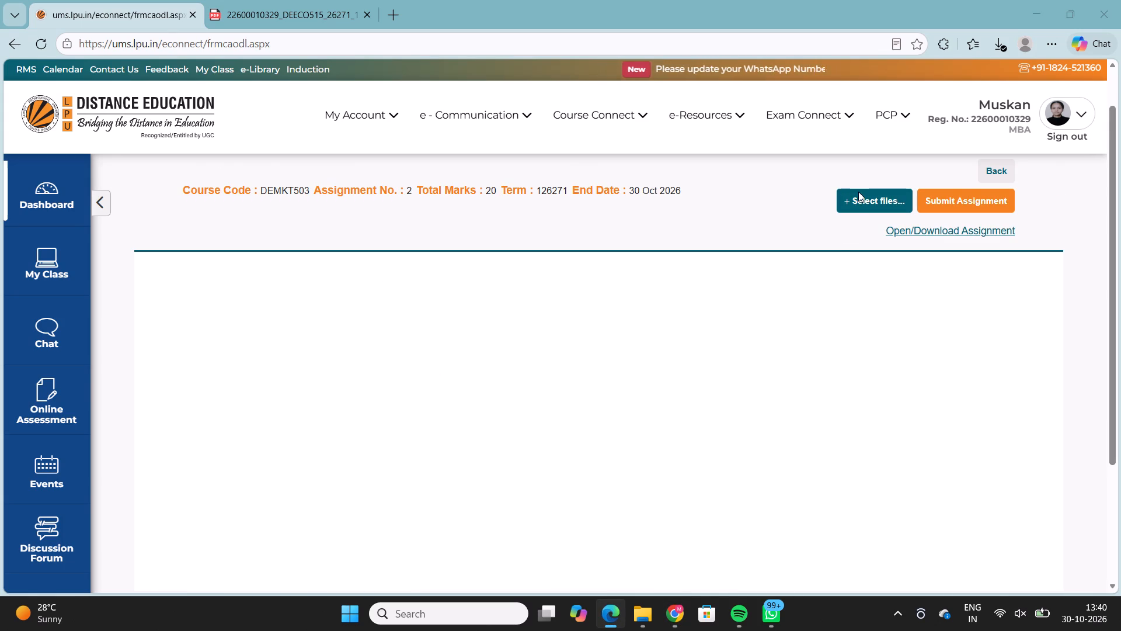
{"action": "double_click", "coordinate": [447, 154]}
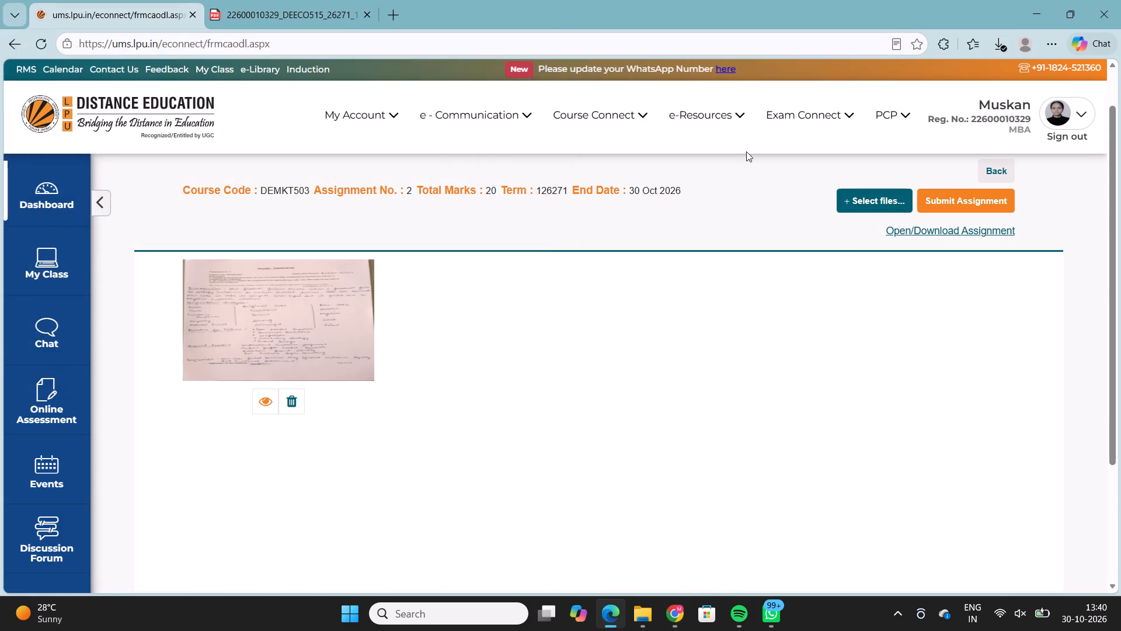
Upload the Question 2 page, IMG_20261030_133838, to DEMKT503 Assignment 2.
{"action": "left_click", "coordinate": [871, 207]}
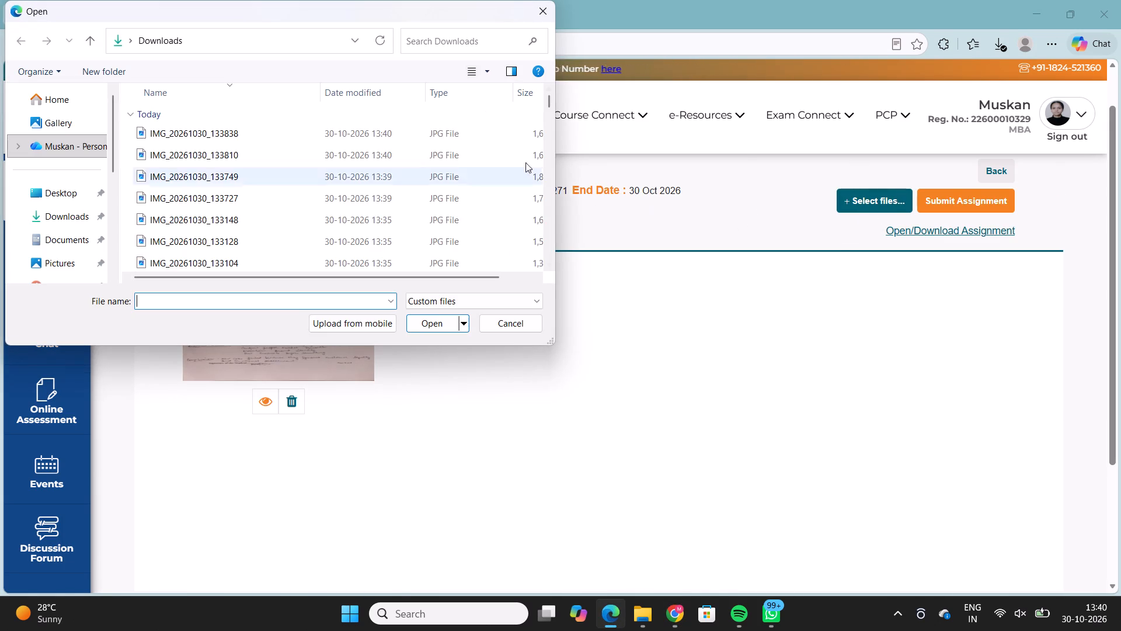
{"action": "left_click", "coordinate": [482, 130]}
{"action": "left_click", "coordinate": [482, 130]}
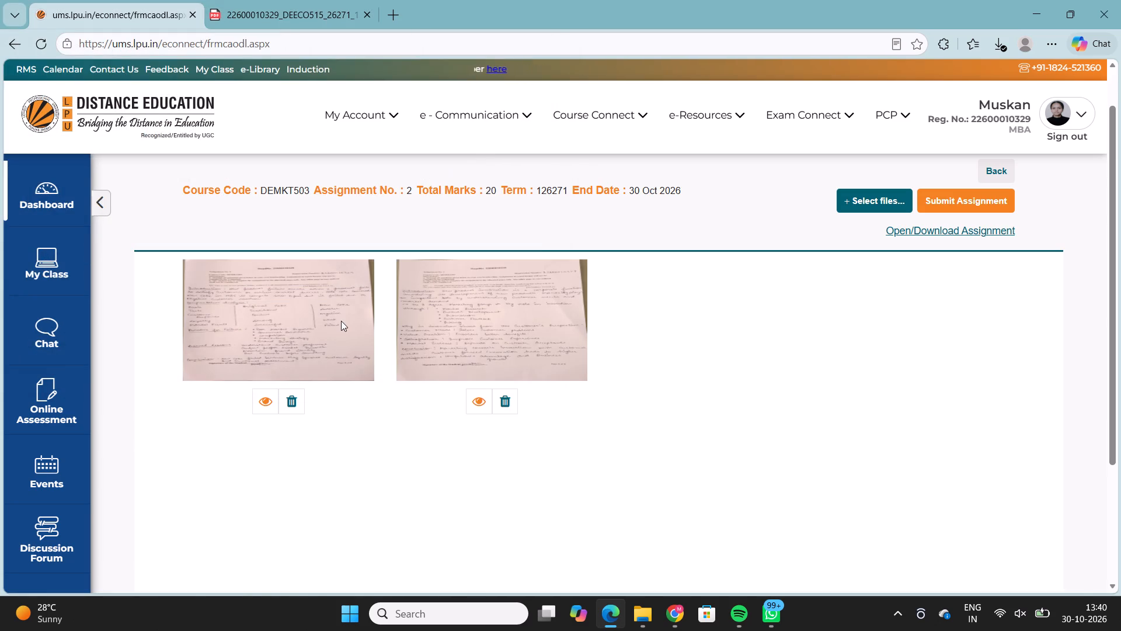
Preview both uploaded pages of DEMKT503 Assignment 2, then submit the assignment and confirm the one-time submission.
{"action": "left_click", "coordinate": [260, 400]}
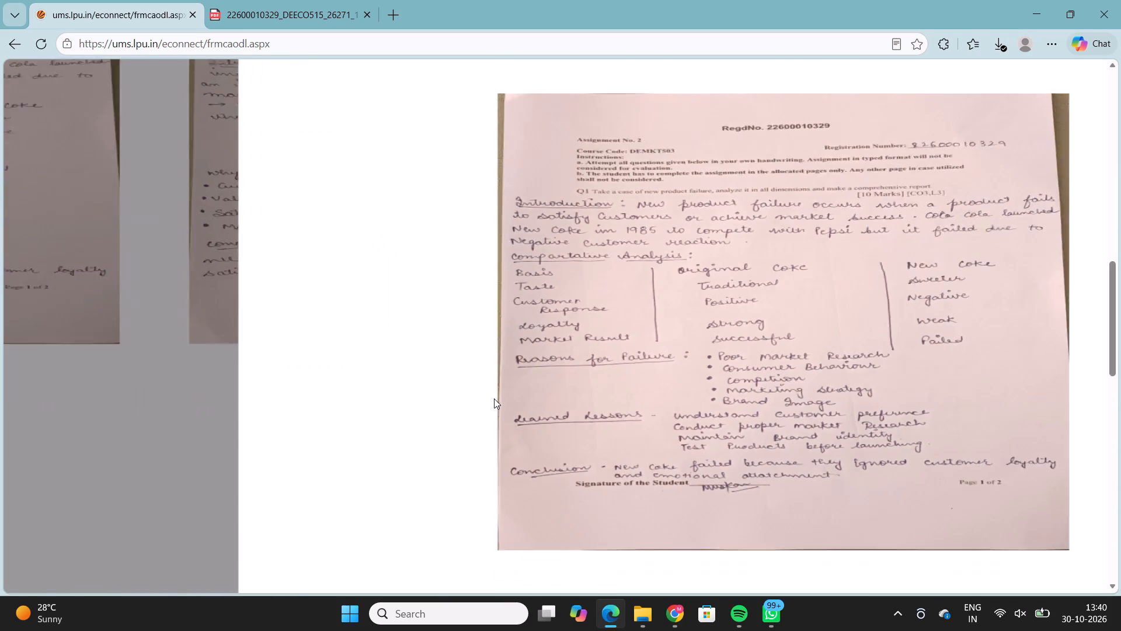
{"action": "left_click", "coordinate": [575, 488]}
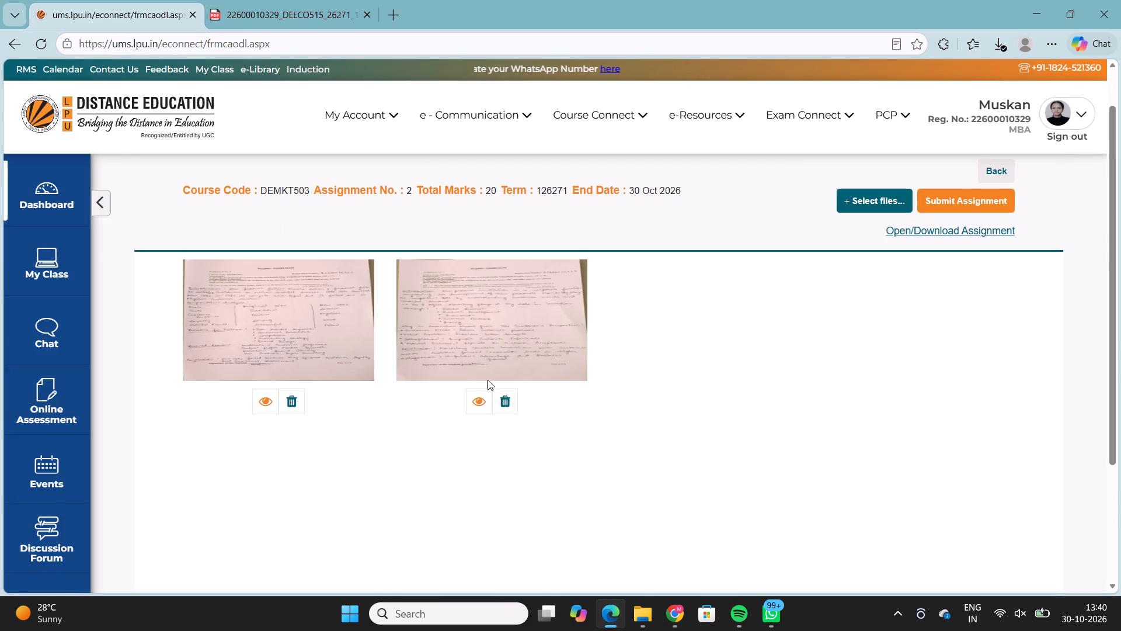
{"action": "left_click", "coordinate": [481, 394]}
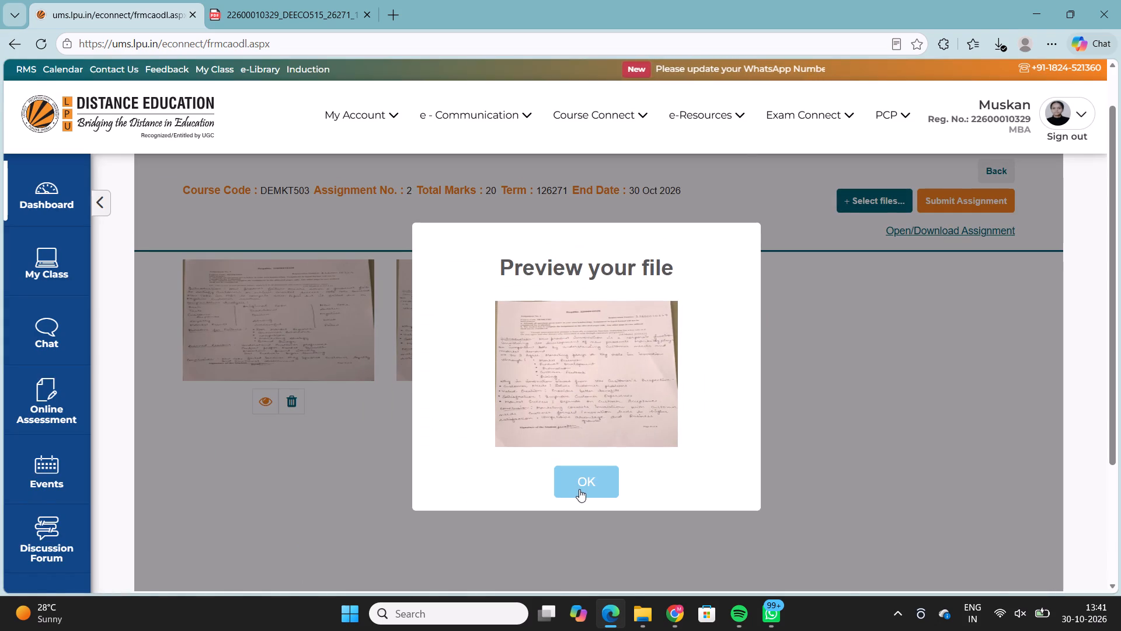
{"action": "left_click", "coordinate": [579, 489]}
{"action": "left_click", "coordinate": [979, 206]}
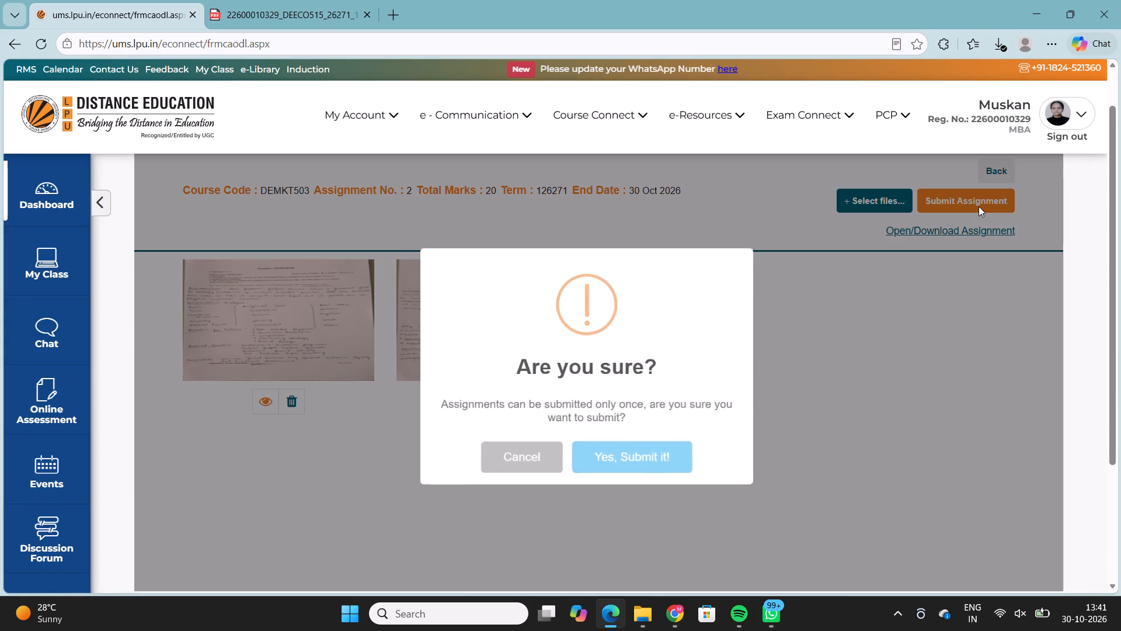
{"action": "left_click", "coordinate": [631, 463]}
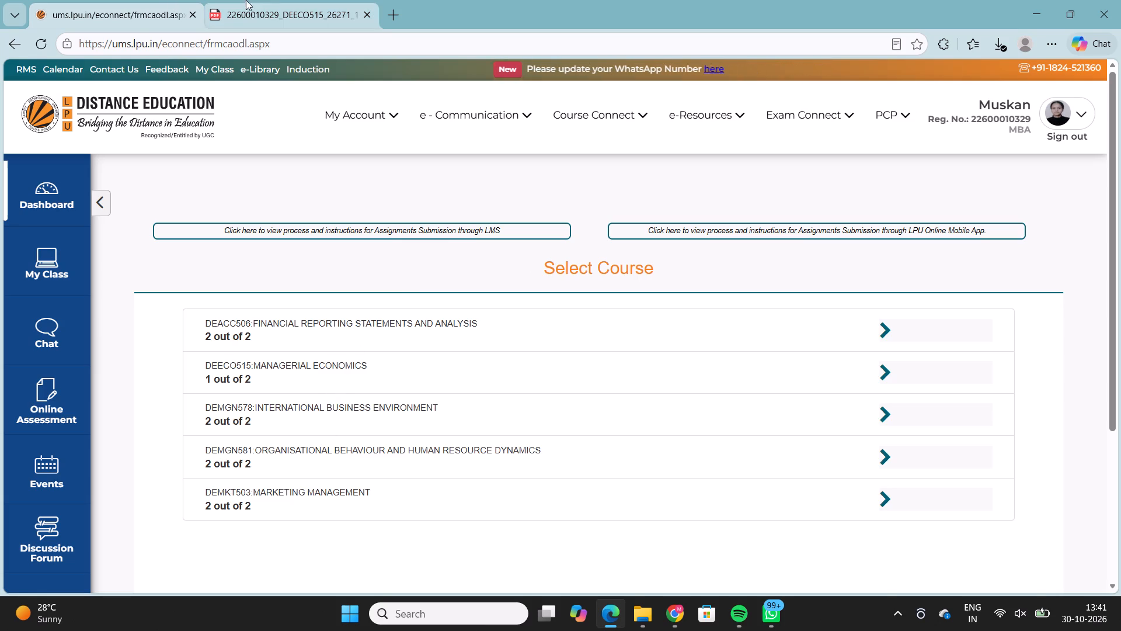
Close the DEECO515 assignment PDF and the university portal in Edge.
{"action": "left_click", "coordinate": [370, 16]}
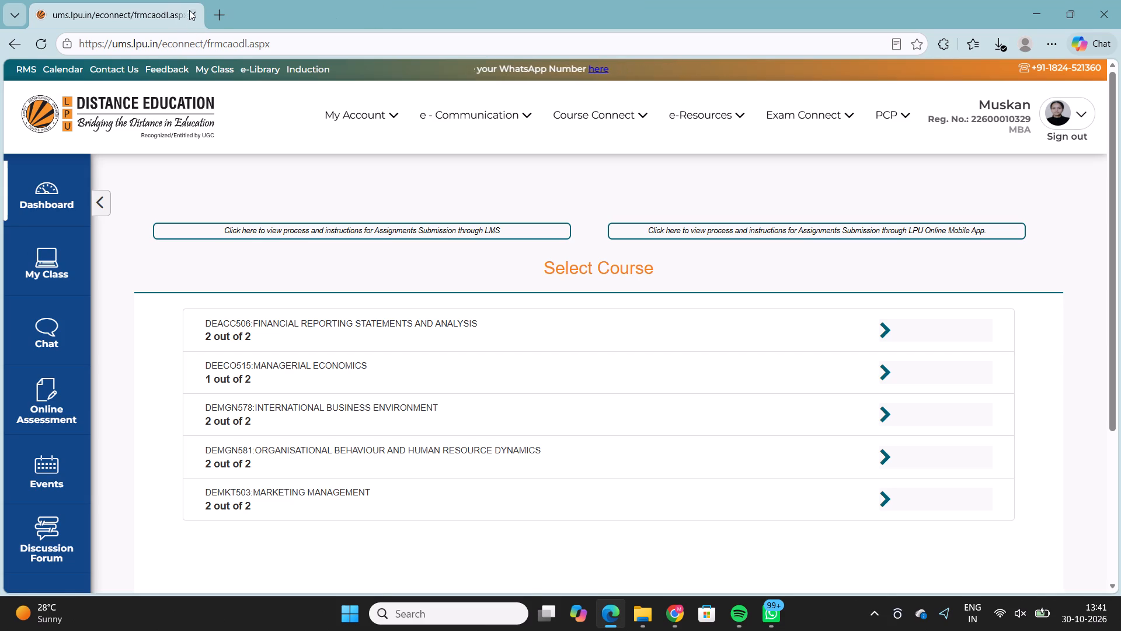
{"action": "left_click", "coordinate": [190, 11]}
{"action": "left_click", "coordinate": [190, 11]}
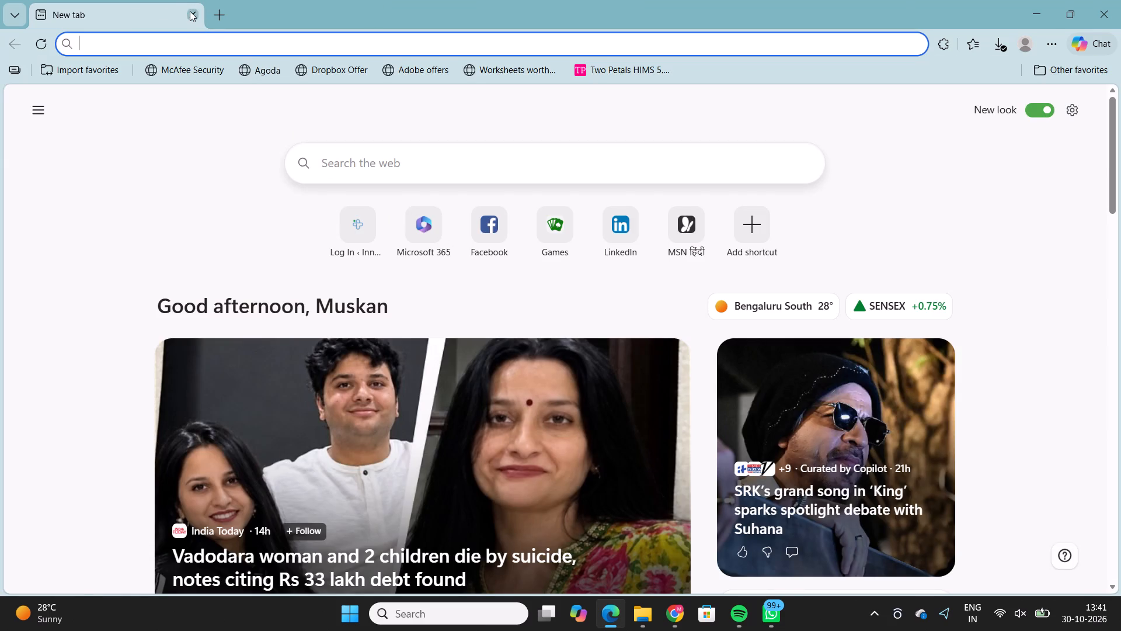
Switch to Chrome and close the Google Photos page showing the DEMKT503 Question 2 photo.
{"action": "left_click", "coordinate": [357, 10]}
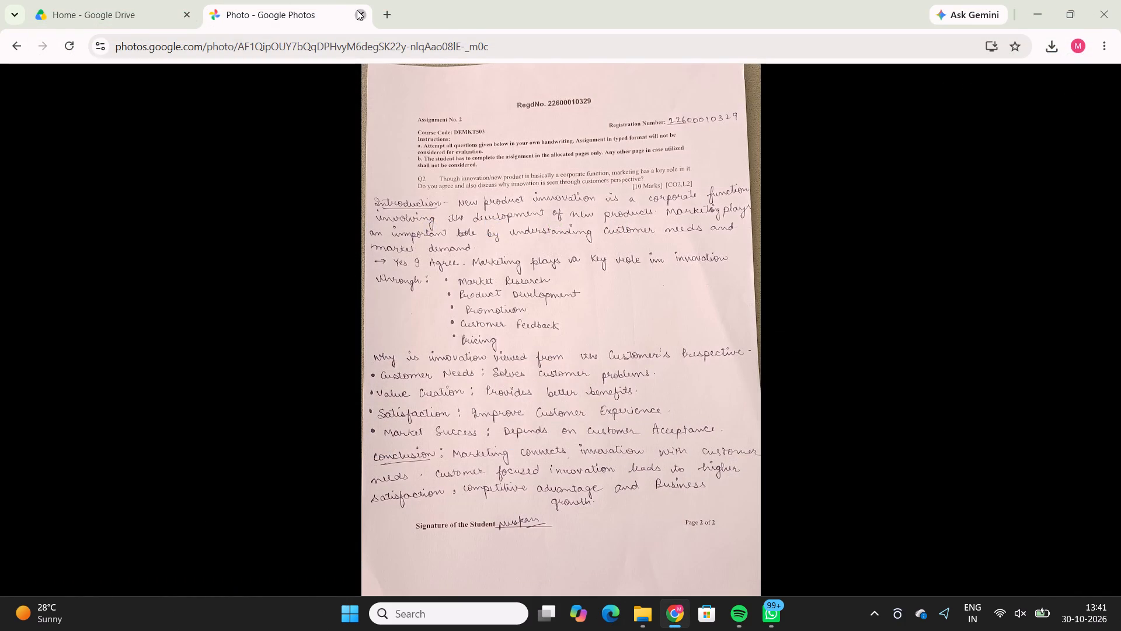